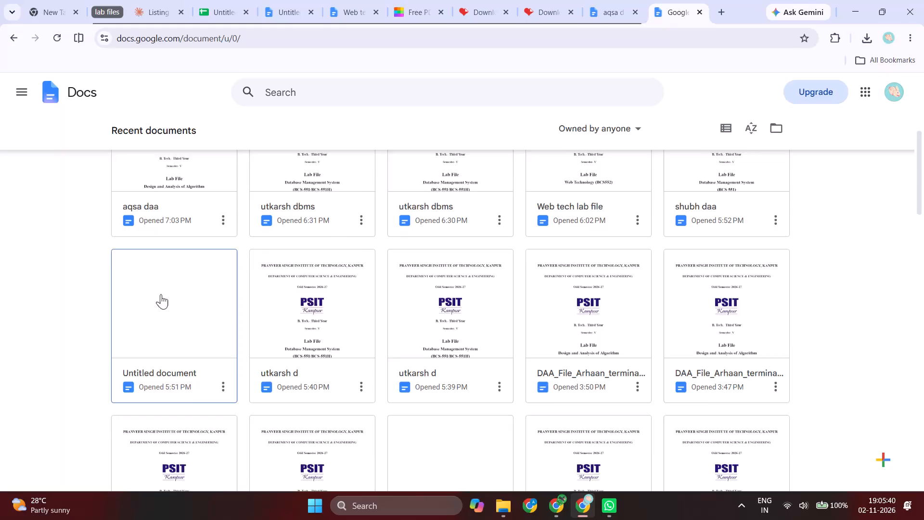
Create a new blank document from the Docs home page.
{"action": "scroll", "coordinate": [197, 280], "scroll_direction": "up", "scroll_amount": 5}
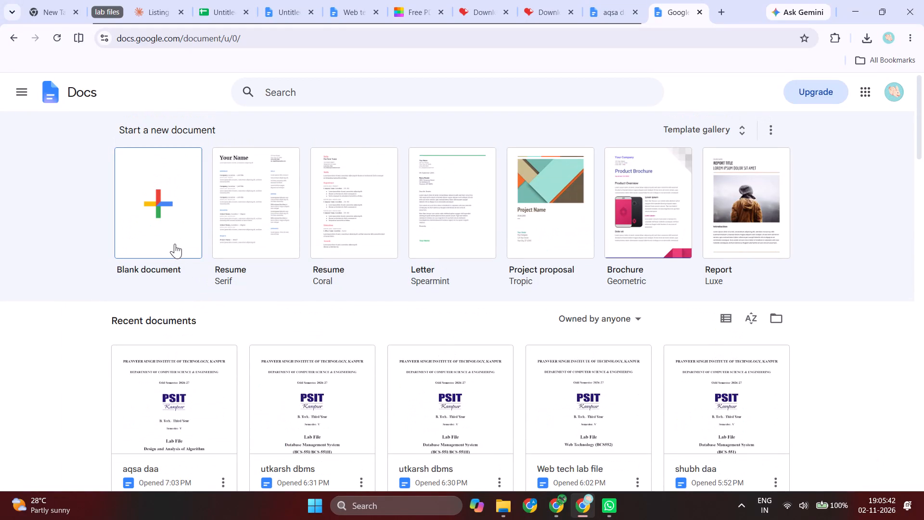
{"action": "left_click", "coordinate": [175, 244]}
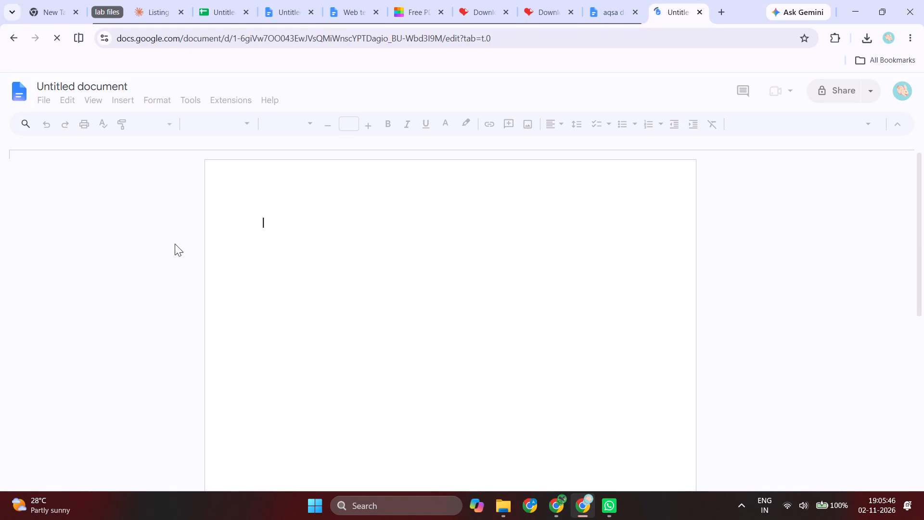
Upload the PDF "final DBMS_Lab_BCS551_2026-27_" from the Downloads folder and open it as a document.
{"action": "key", "text": "ctrl+o"}
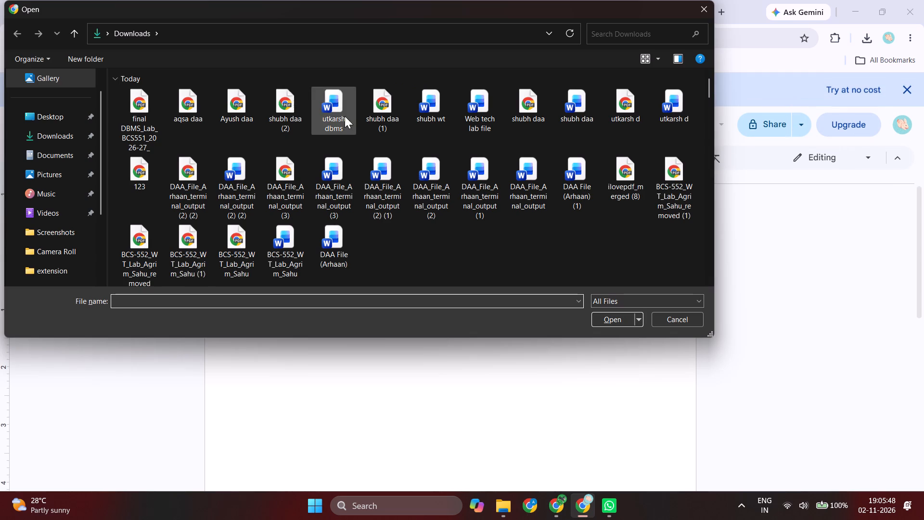
{"action": "left_click", "coordinate": [693, 10]}
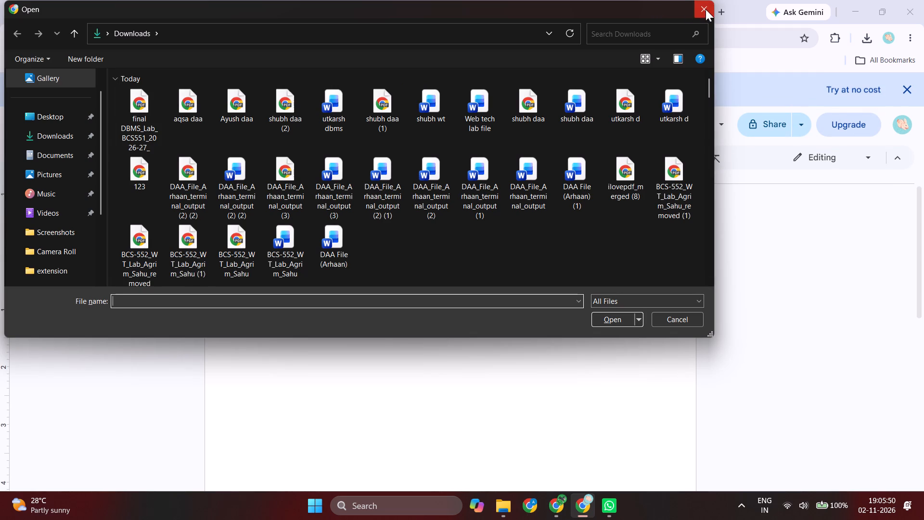
{"action": "left_click", "coordinate": [706, 9]}
{"action": "key", "text": "ctrl+o"}
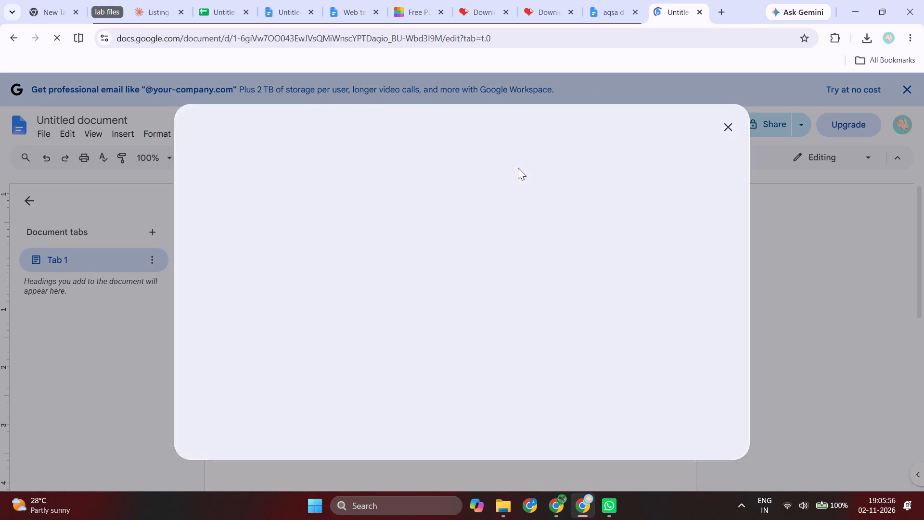
{"action": "left_click", "coordinate": [515, 167]}
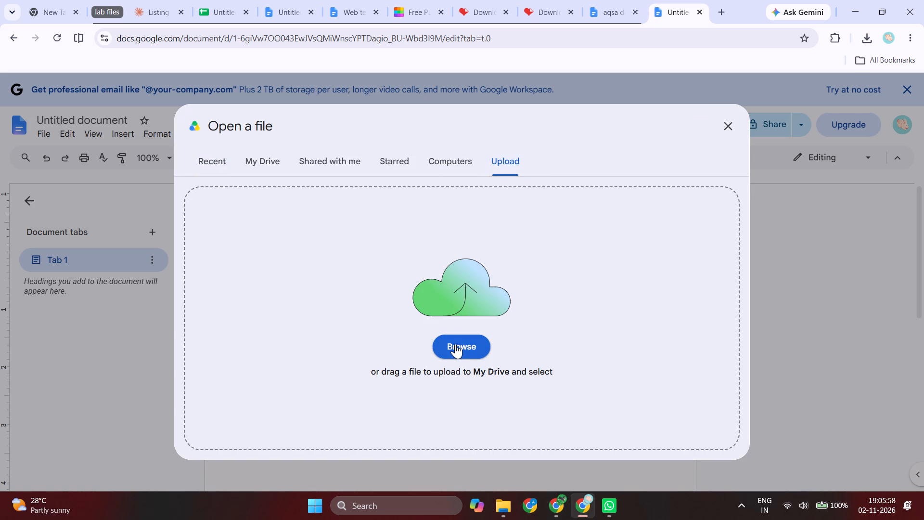
{"action": "left_click", "coordinate": [457, 344]}
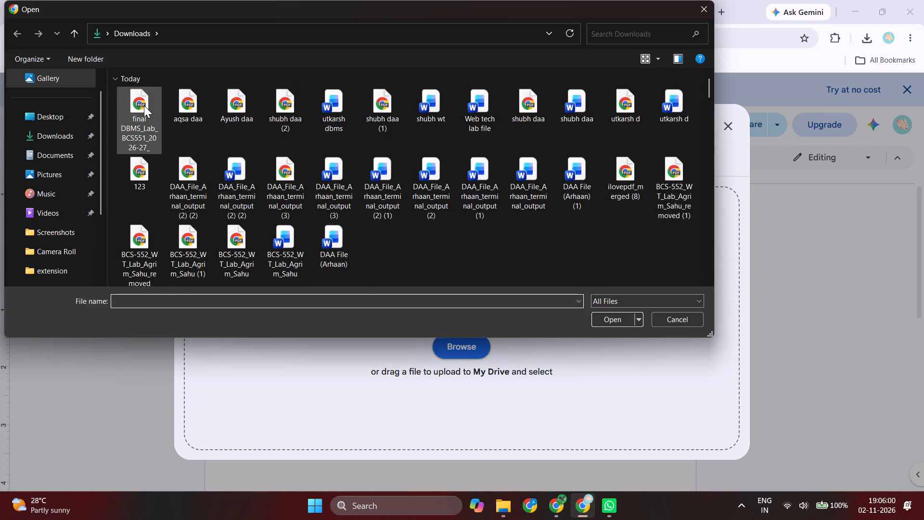
{"action": "left_click", "coordinate": [144, 105]}
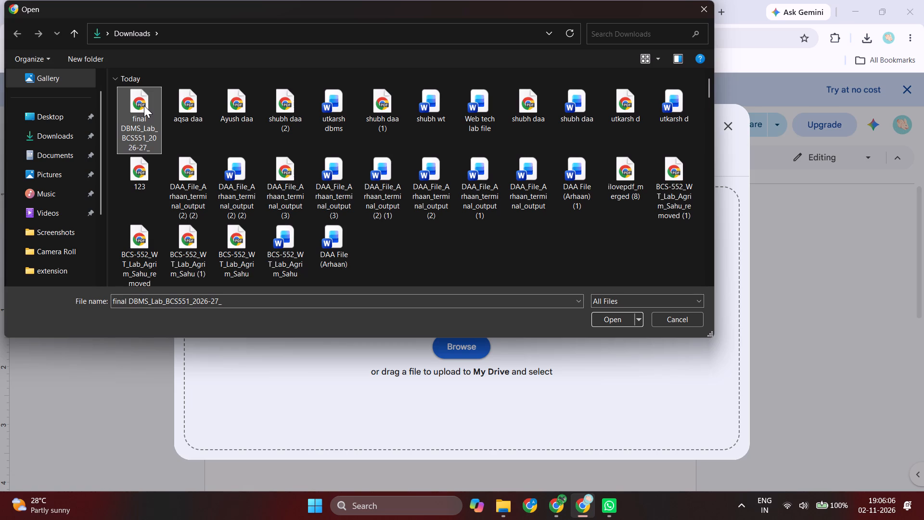
{"action": "key", "text": "Return"}
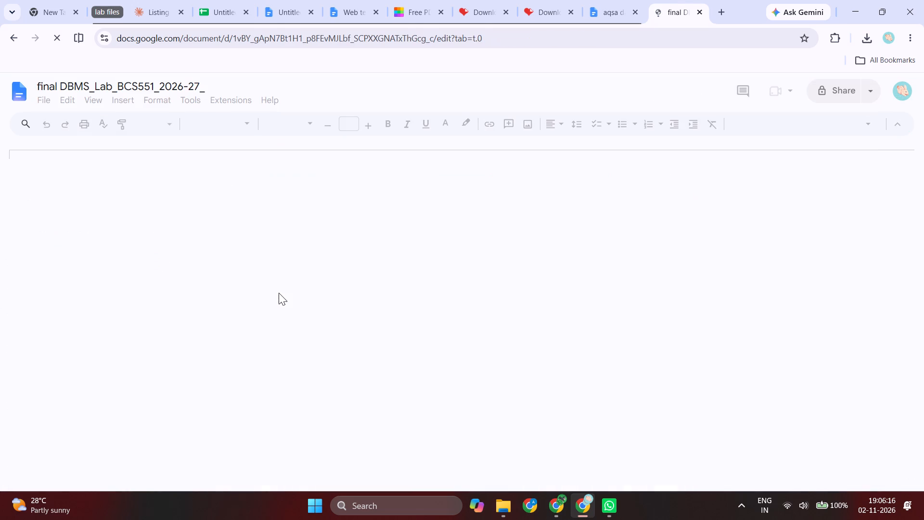
Examine the layout of the converted lab file's cover page and table of contents, and close its tab.
{"action": "left_click", "coordinate": [382, 294]}
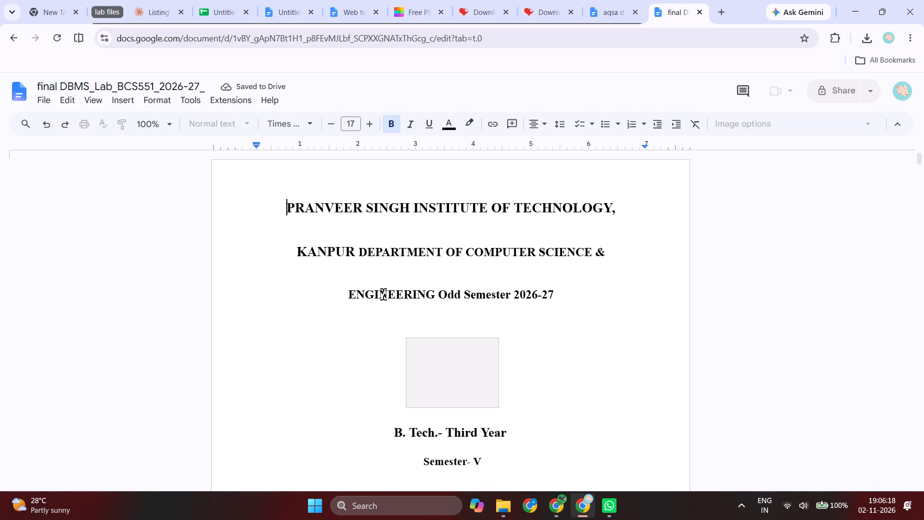
{"action": "key", "text": "n"}
{"action": "key", "text": "BackSpace"}
{"action": "scroll", "coordinate": [382, 294], "scroll_direction": "down", "scroll_amount": 2}
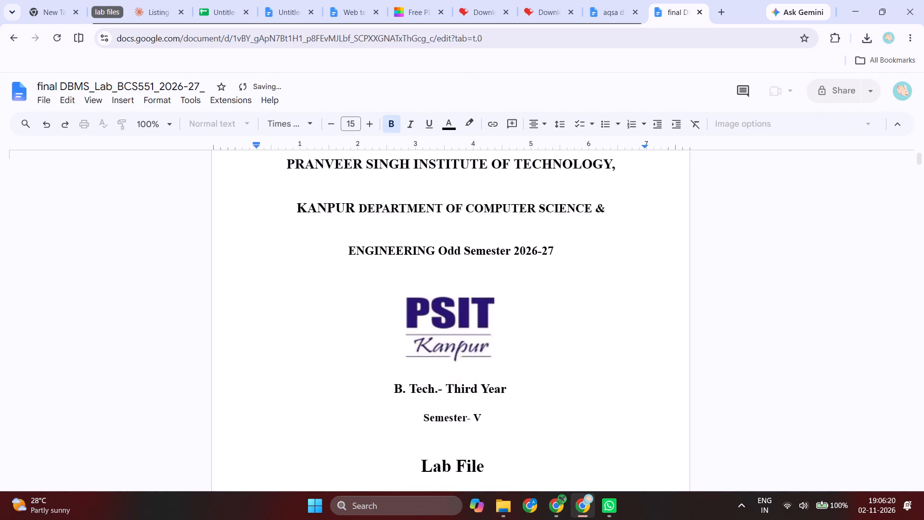
{"action": "scroll", "coordinate": [382, 294], "scroll_direction": "down", "scroll_amount": 3}
{"action": "scroll", "coordinate": [382, 294], "scroll_direction": "right", "scroll_amount": 1}
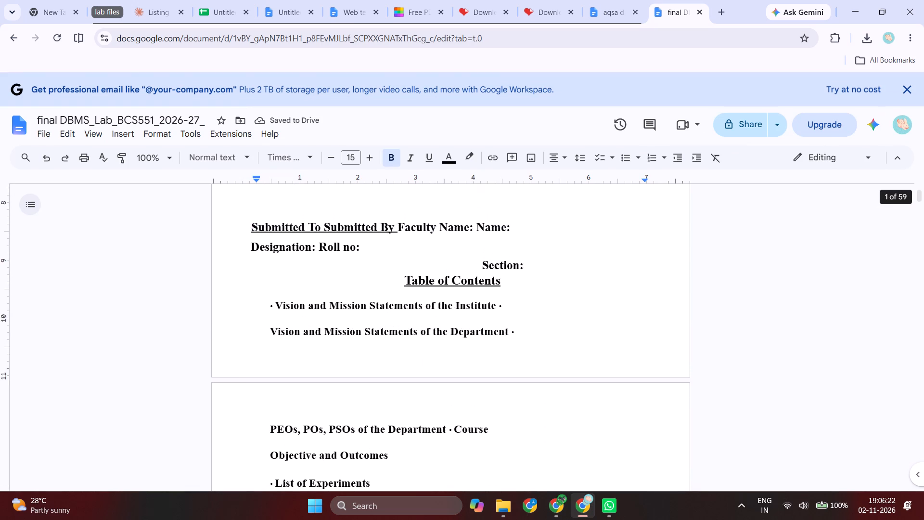
{"action": "scroll", "coordinate": [382, 294], "scroll_direction": "right", "scroll_amount": 1}
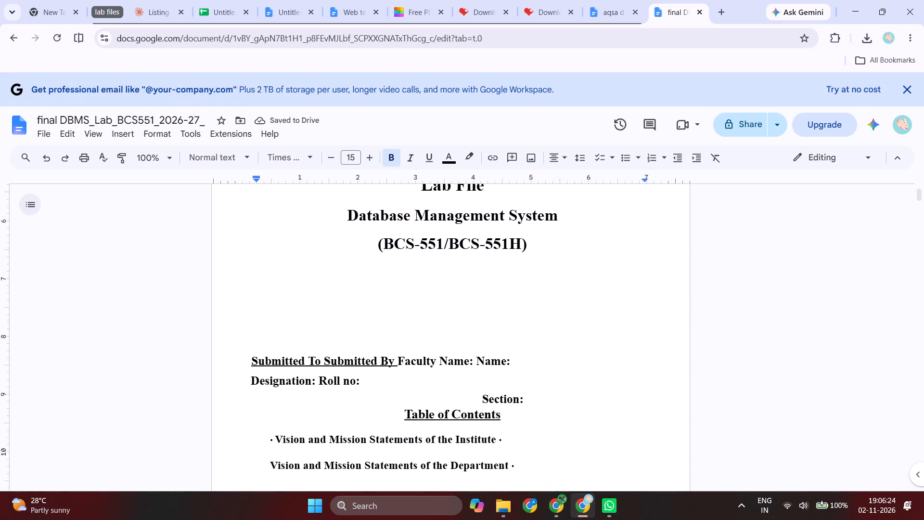
{"action": "scroll", "coordinate": [382, 294], "scroll_direction": "right", "scroll_amount": 1}
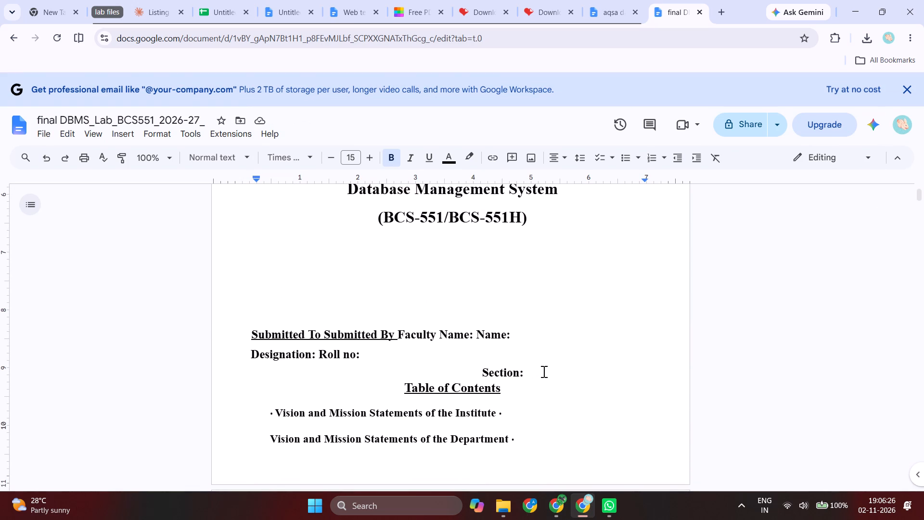
{"action": "scroll", "coordinate": [543, 371], "scroll_direction": "up", "scroll_amount": 6}
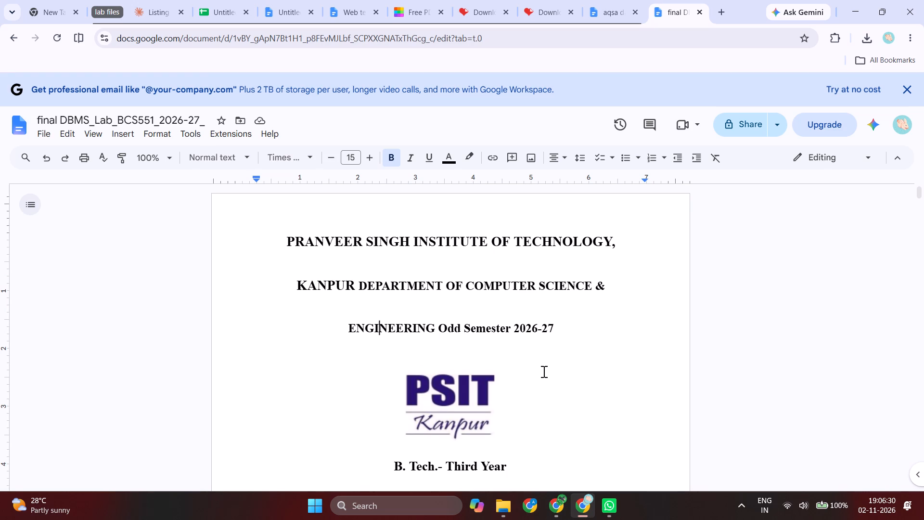
{"action": "key", "text": "ctrl+w"}
Search the web for "pdf editor online" in a new tab and open the sponsored Adobe Acrobat result.
{"action": "left_click", "coordinate": [721, 13]}
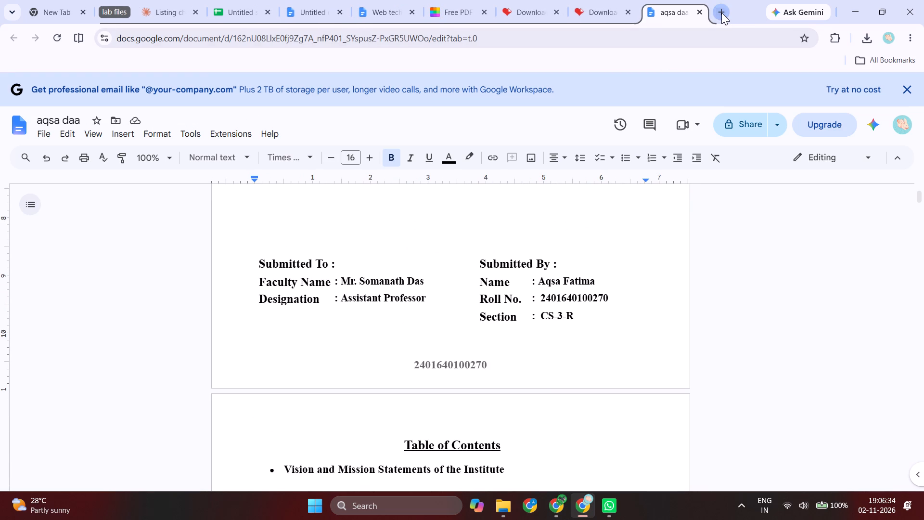
{"action": "type", "text": "pdf"}
{"action": "key", "text": "space"}
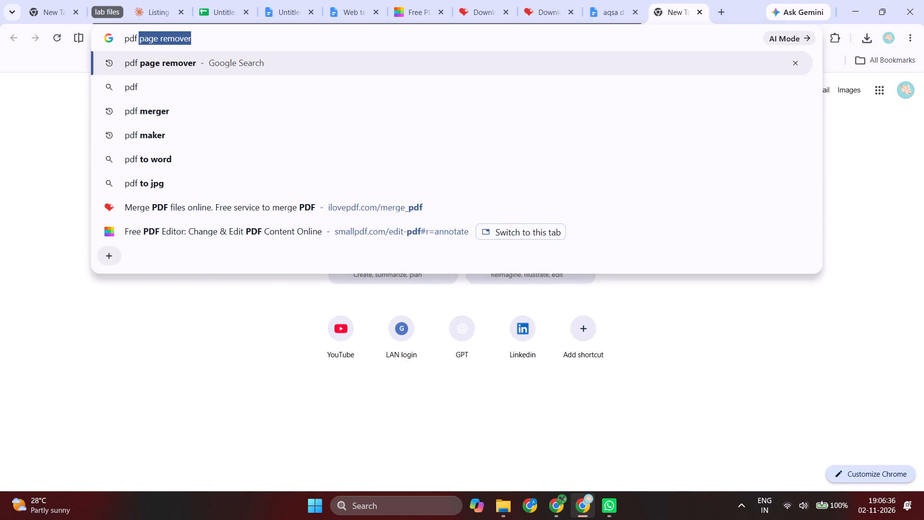
{"action": "type", "text": "edit"}
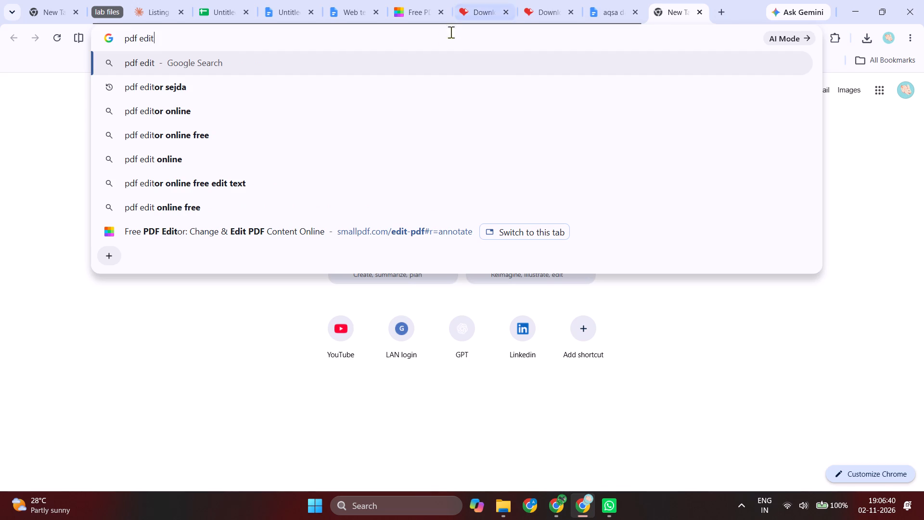
{"action": "left_click", "coordinate": [271, 108]}
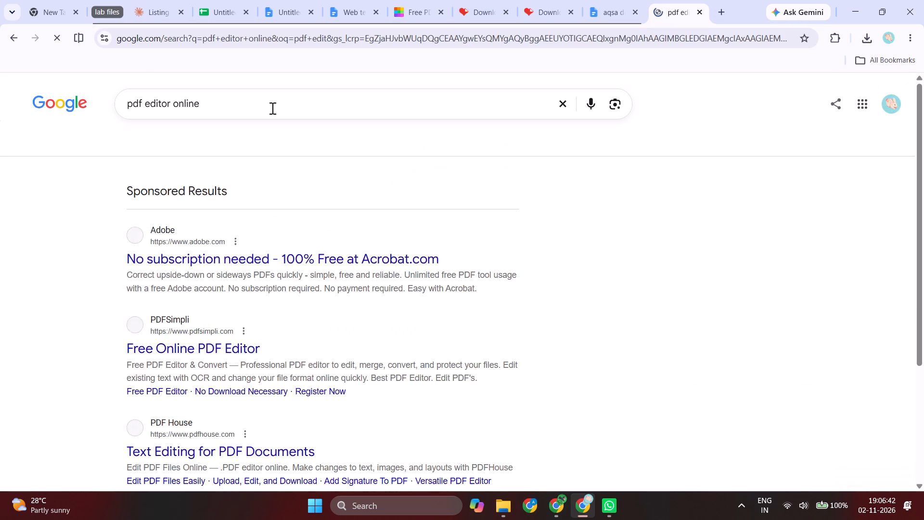
{"action": "left_click", "coordinate": [298, 259]}
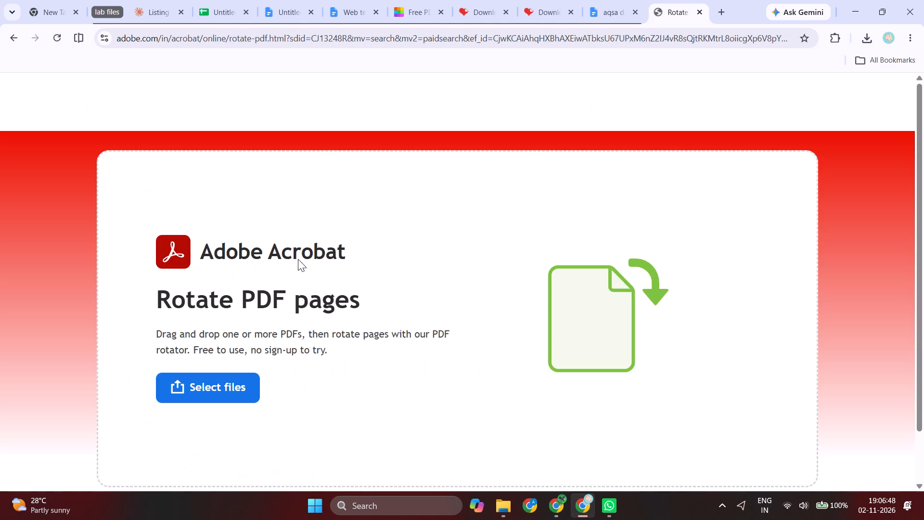
Upload the PDF "final DBMS_Lab_BCS551_2026-27_" from Downloads to Acrobat's Rotate PDF pages tool.
{"action": "left_click", "coordinate": [225, 385]}
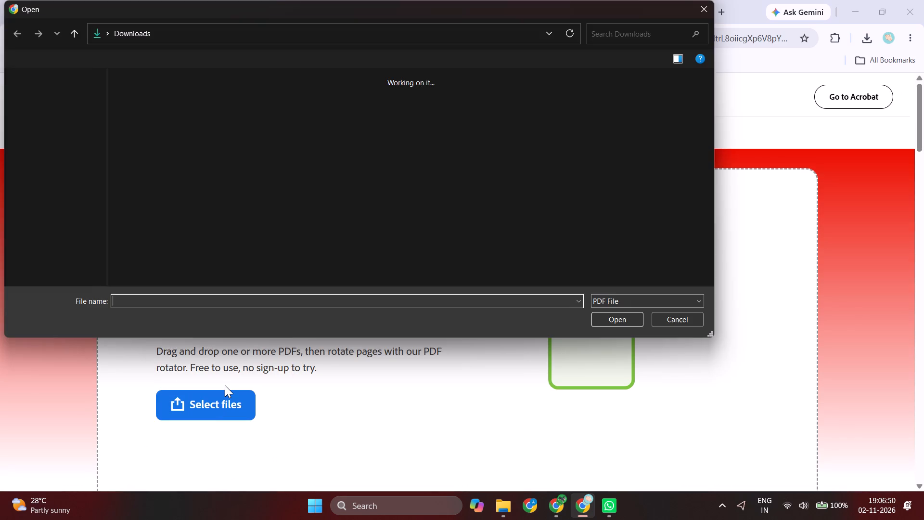
{"action": "left_click", "coordinate": [145, 116]}
{"action": "key", "text": "Return"}
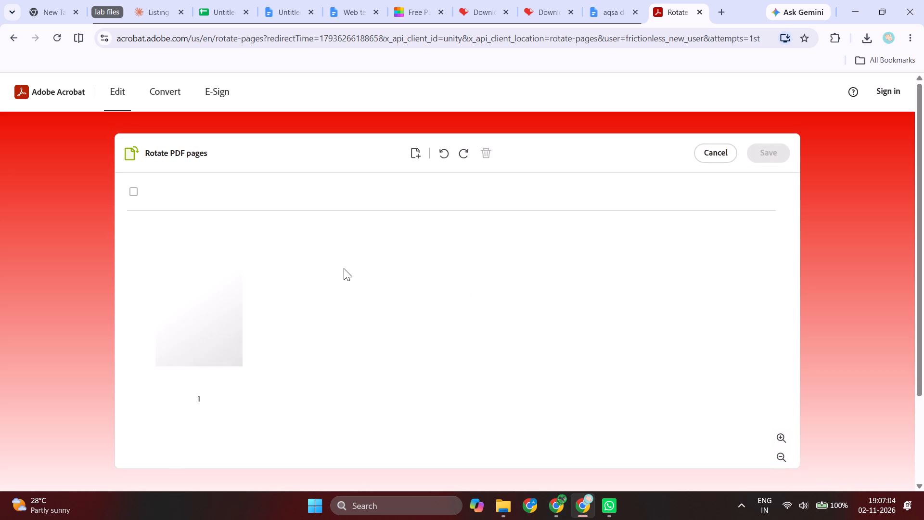
Examine the page thumbnails of the uploaded lab file PDF, from the cover page onward.
{"action": "left_click", "coordinate": [187, 307]}
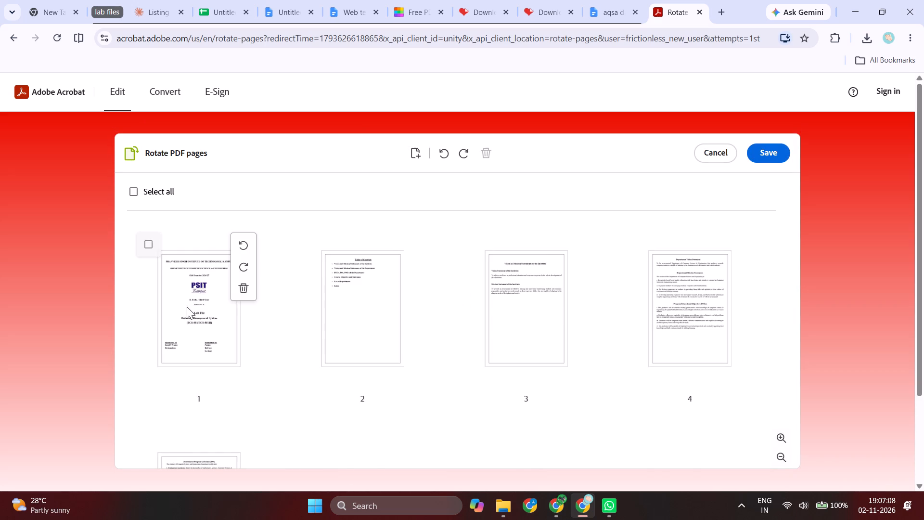
{"action": "scroll", "coordinate": [534, 303], "scroll_direction": "down", "scroll_amount": 5}
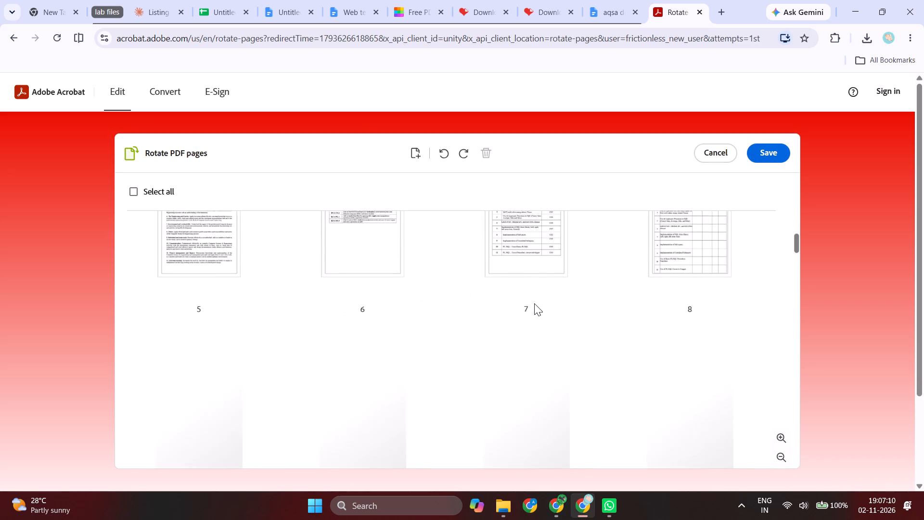
{"action": "scroll", "coordinate": [534, 303], "scroll_direction": "up", "scroll_amount": 7}
{"action": "scroll", "coordinate": [534, 303], "scroll_direction": "down", "scroll_amount": 19}
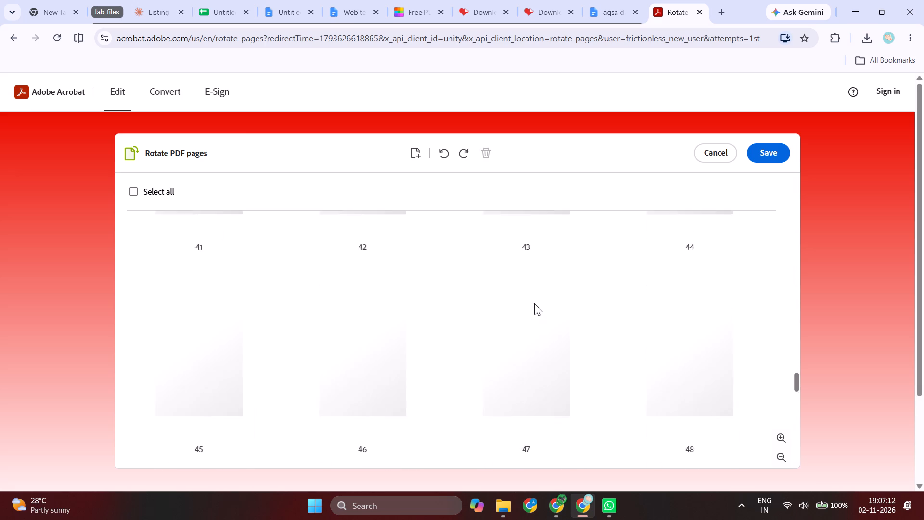
Close the Acrobat Rotate PDF pages tab, leaving the site without saving the uploaded lab file.
{"action": "scroll", "coordinate": [534, 303], "scroll_direction": "down", "scroll_amount": 8}
{"action": "key", "text": "ctrl+w"}
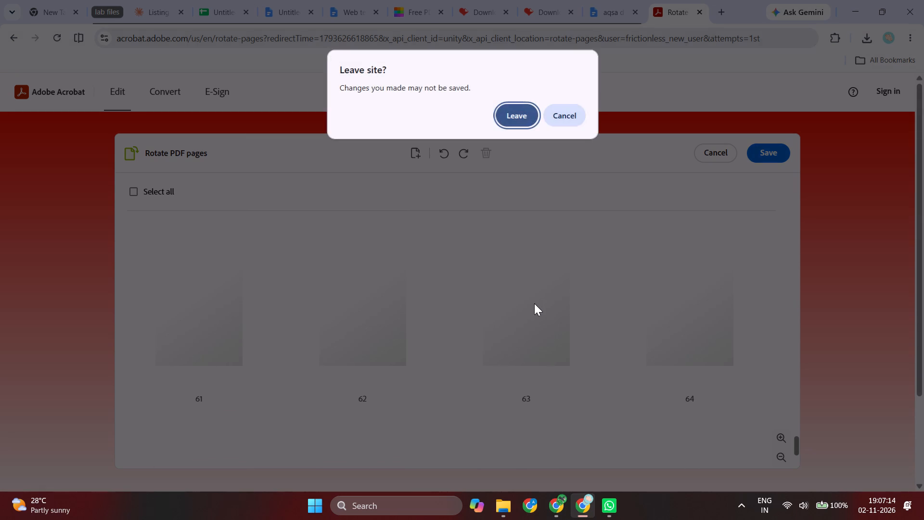
{"action": "left_click", "coordinate": [528, 120]}
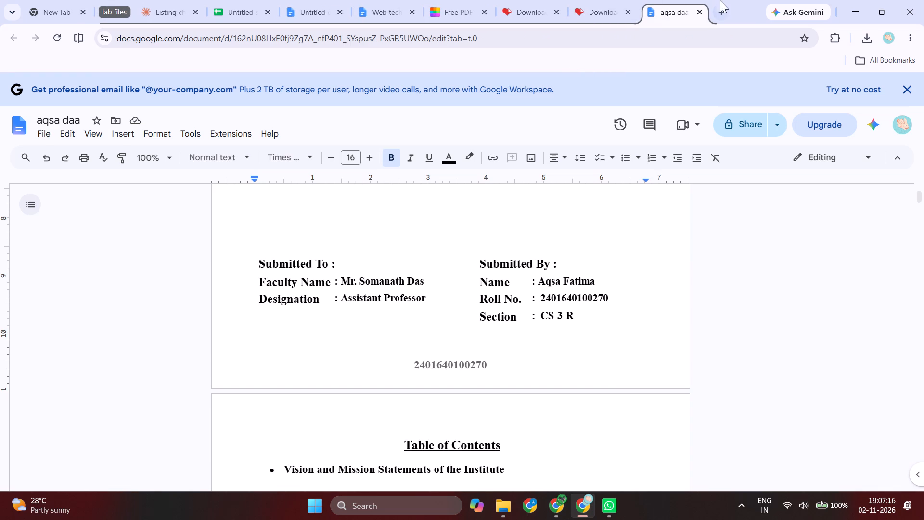
Open a new blank browser tab.
{"action": "left_click", "coordinate": [722, 5]}
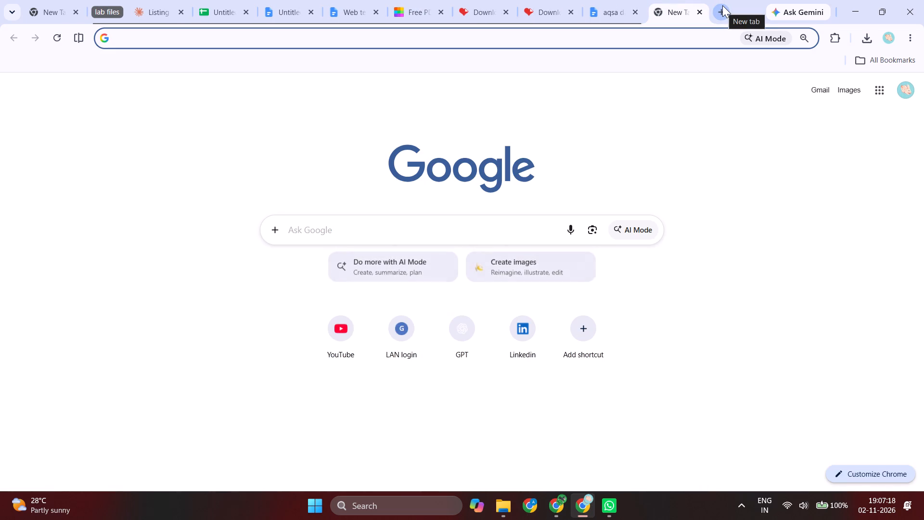
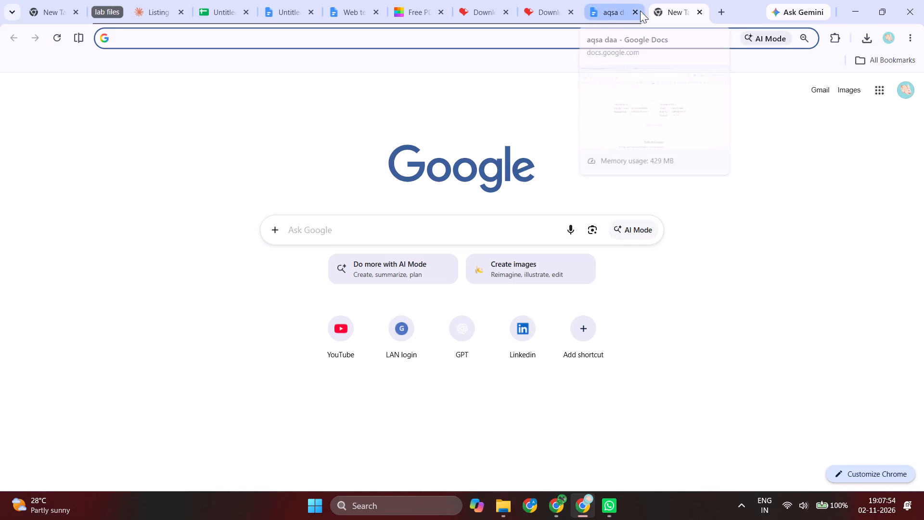
Close the blank new tab to go back to the open DAA lab file document in Google Docs.
{"action": "left_click", "coordinate": [699, 14]}
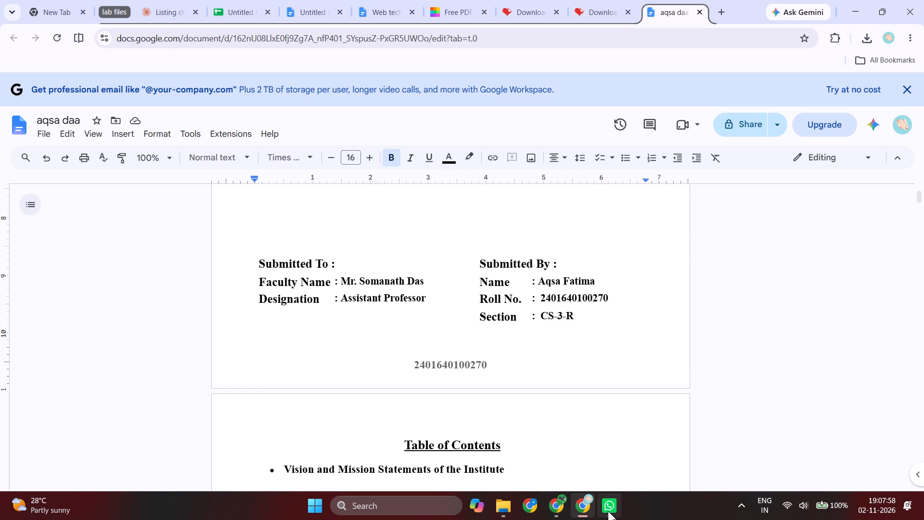
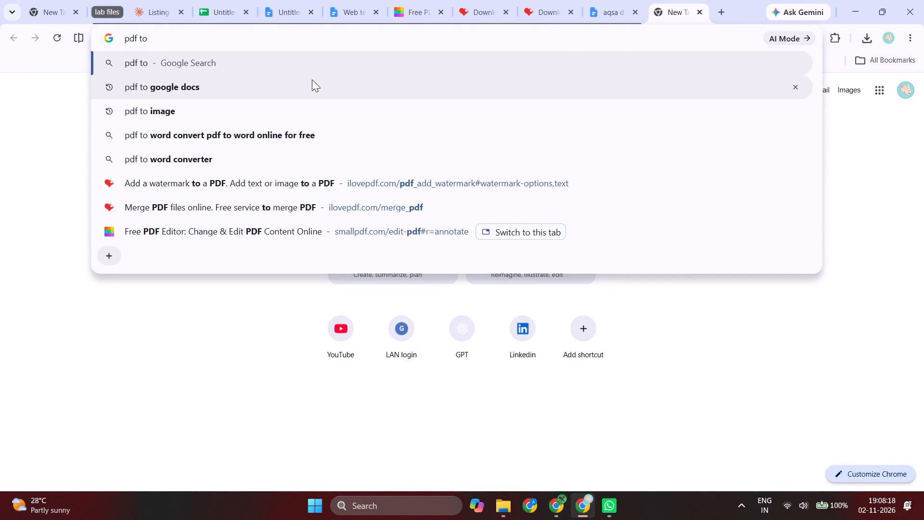
Search the web for "pdf to doc" and open iLovePDF's PDF to Word converter from the results.
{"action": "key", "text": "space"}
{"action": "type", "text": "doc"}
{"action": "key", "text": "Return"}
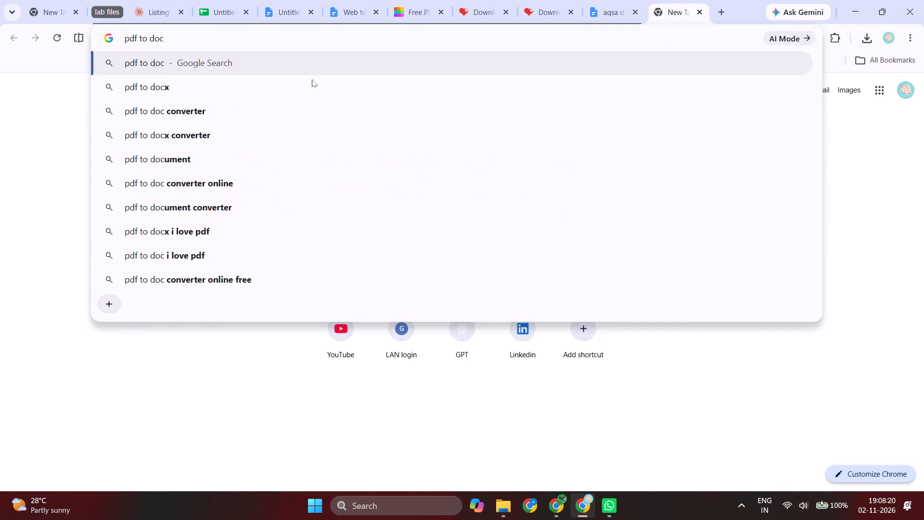
{"action": "left_click", "coordinate": [234, 204]}
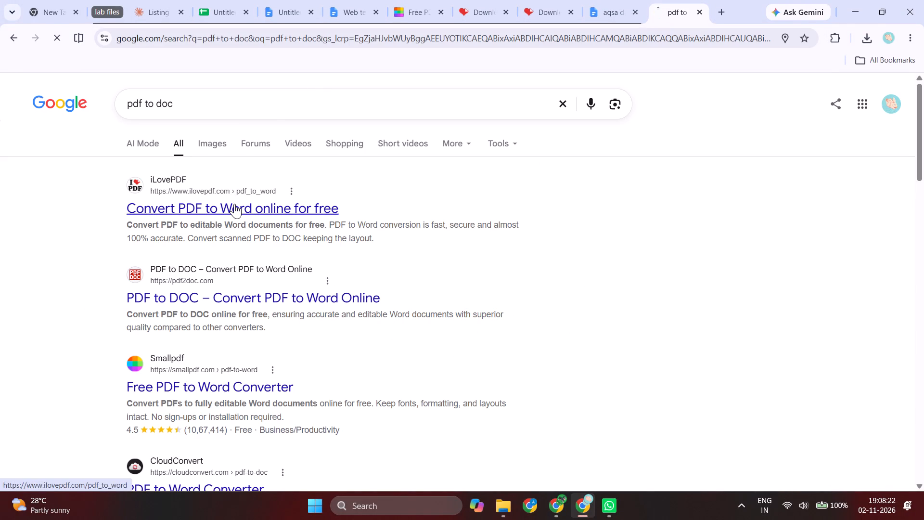
Upload the PDF "final DBMS_Lab_BCS551_2026..." to iLovePDF's PDF to Word converter.
{"action": "left_click", "coordinate": [500, 239]}
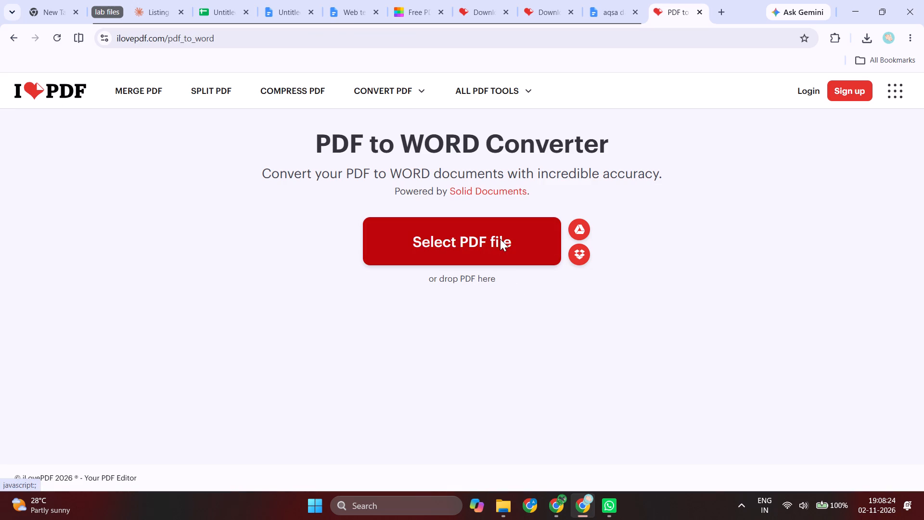
{"action": "left_click", "coordinate": [154, 114]}
{"action": "key", "text": "Return"}
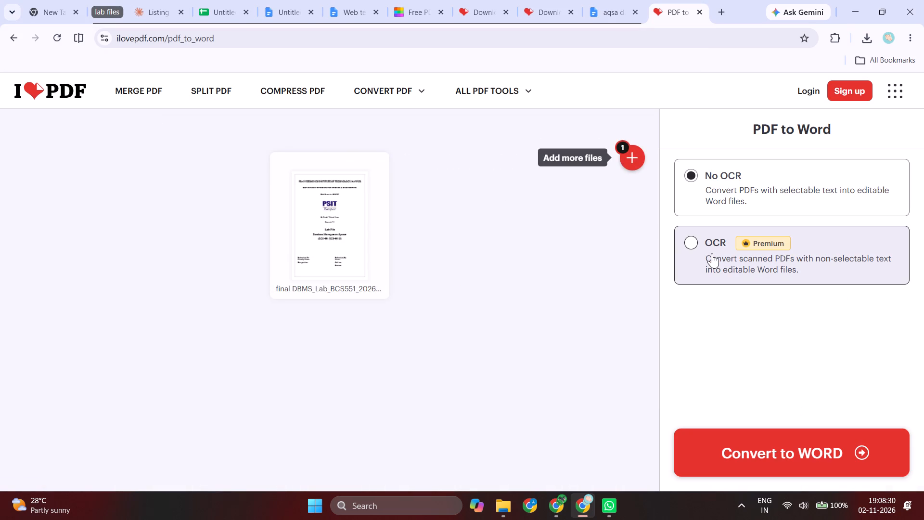
Search the web for "pdf to doc" in a new tab and open Smallpdf's Free PDF to Word Converter.
{"action": "left_click", "coordinate": [721, 13]}
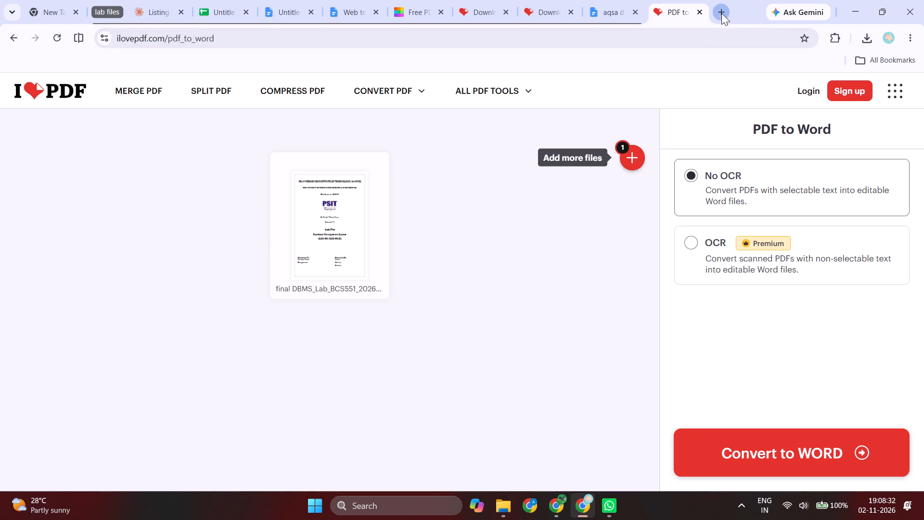
{"action": "type", "text": "pdf"}
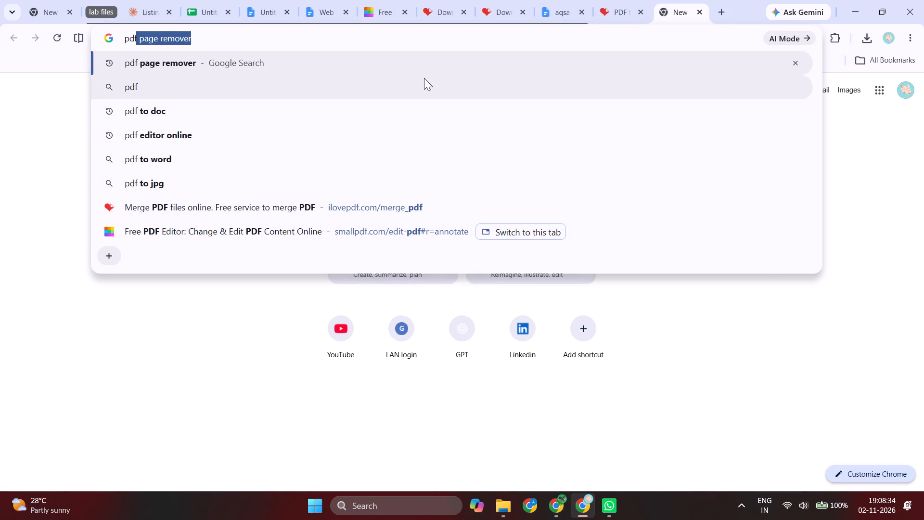
{"action": "key", "text": "space"}
{"action": "type", "text": "to"}
{"action": "key", "text": "space"}
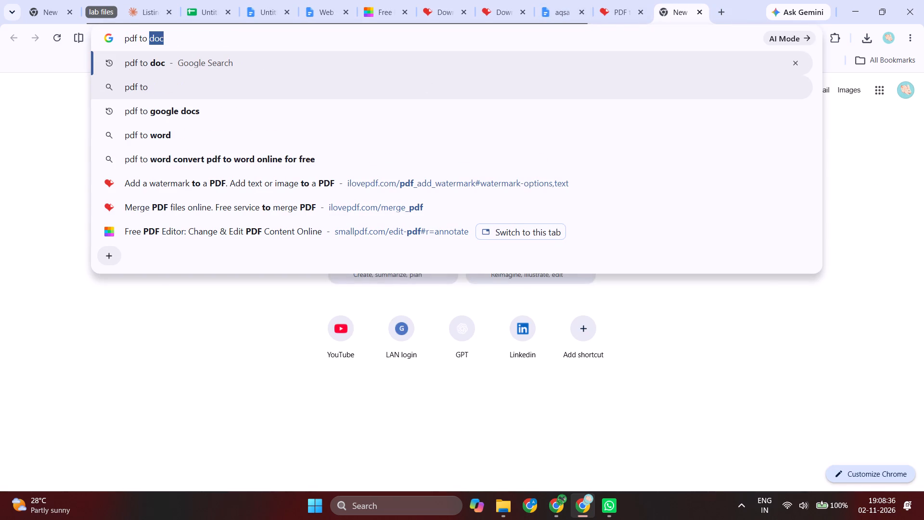
{"action": "left_click", "coordinate": [278, 57]}
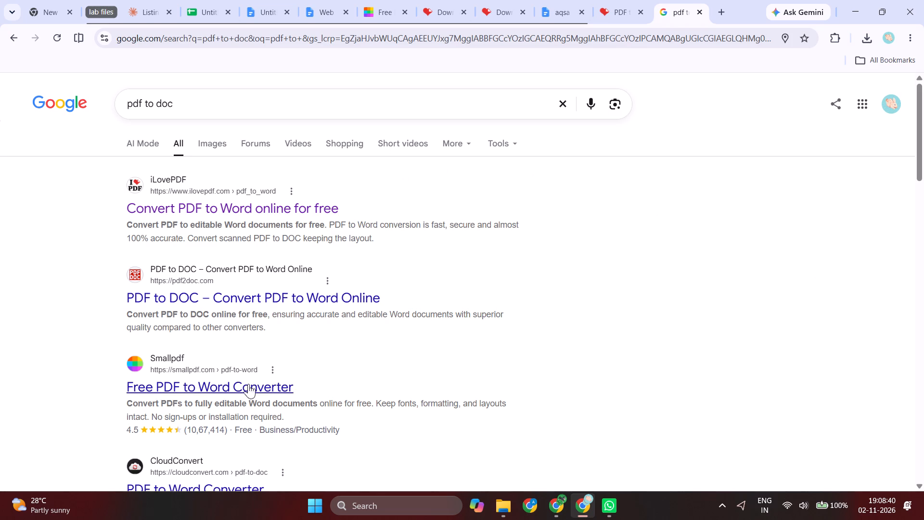
{"action": "left_click", "coordinate": [251, 385]}
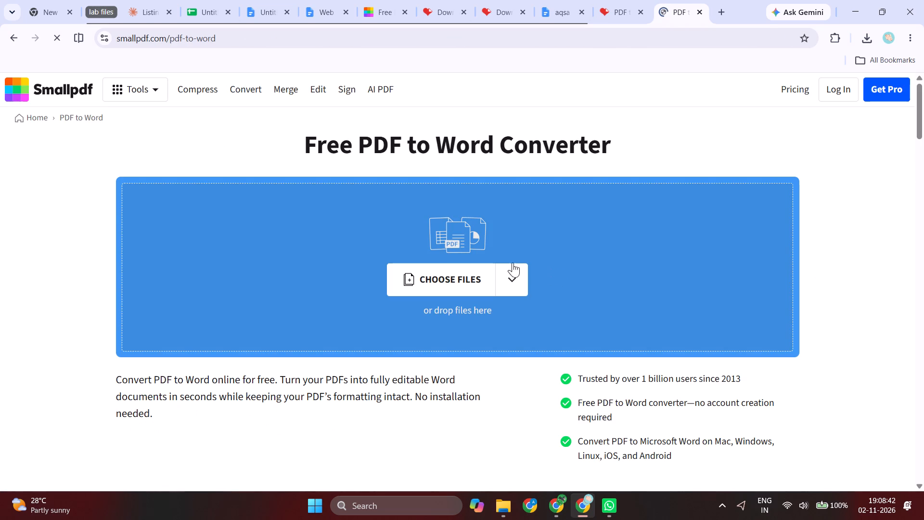
Upload the PDF "final DBMS_Lab_BCS551_2026-27_" from Downloads to Smallpdf and convert it to Word with Basic conversion.
{"action": "left_click", "coordinate": [447, 278]}
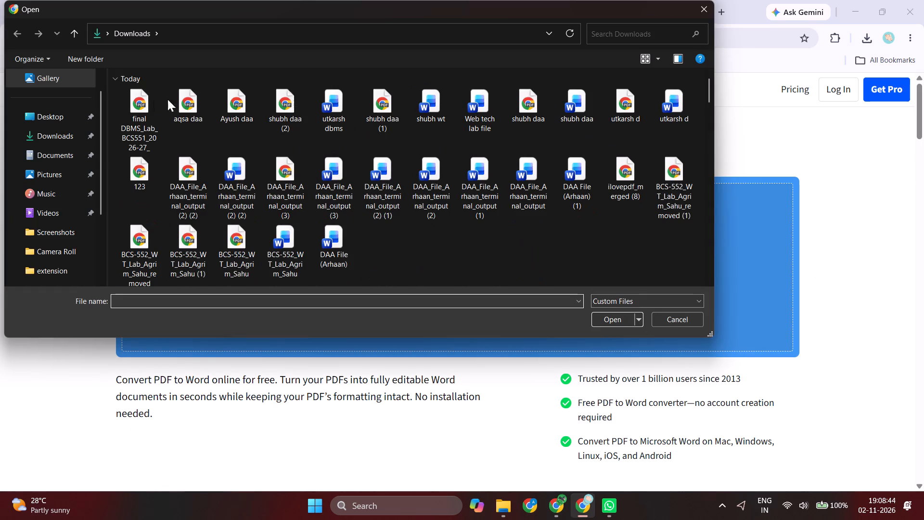
{"action": "left_click", "coordinate": [152, 101]}
{"action": "key", "text": "Return"}
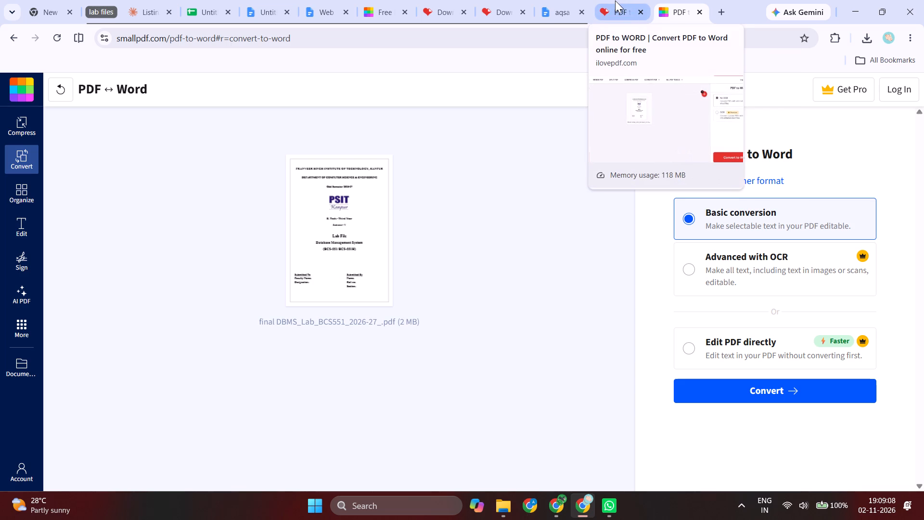
{"action": "left_click", "coordinate": [789, 391]}
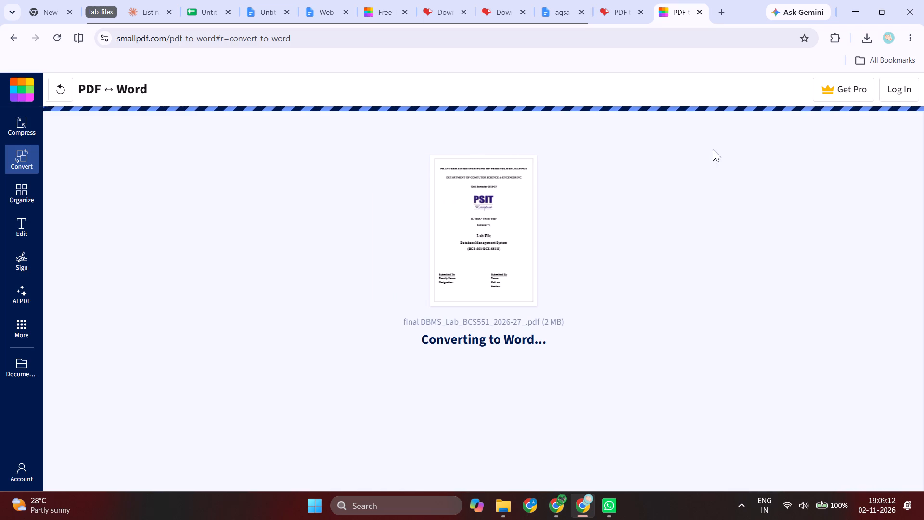
Switch to the iLovePDF tab and convert the loaded lab file PDF to Word with the No OCR option.
{"action": "left_click", "coordinate": [632, 0]}
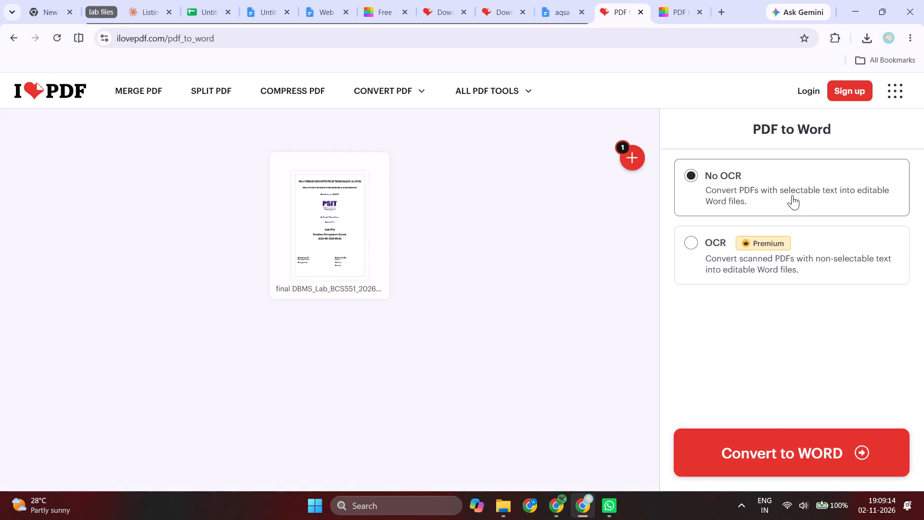
{"action": "left_click", "coordinate": [777, 459]}
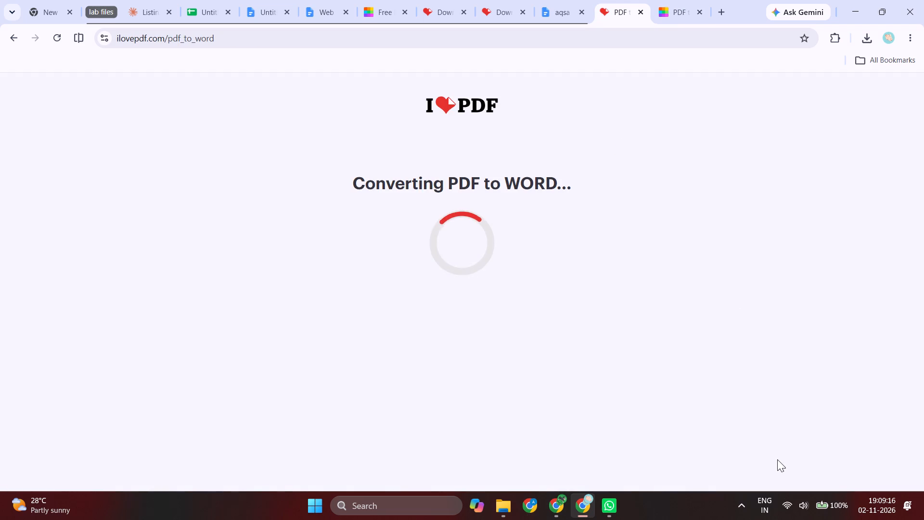
From the "Web tech lab file" tab, start a blank Google Docs document and upload the Word file "final DBMS_Lab_BCS551_2026-27_" from Downloads to open it.
{"action": "left_click", "coordinate": [300, 1]}
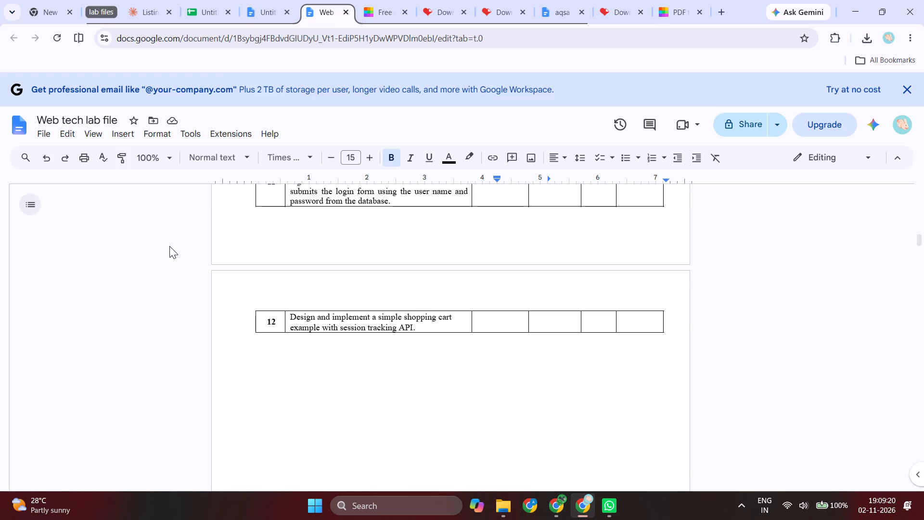
{"action": "left_click", "coordinate": [23, 133]}
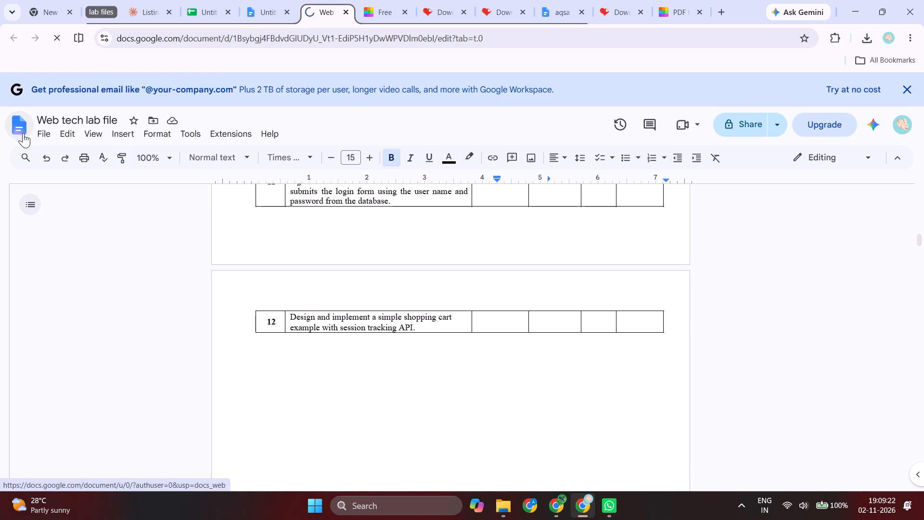
{"action": "left_click", "coordinate": [160, 199]}
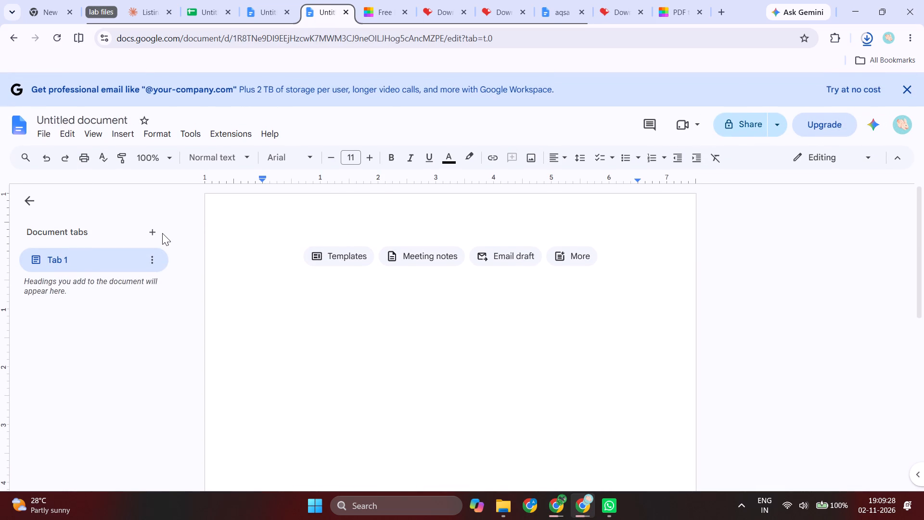
{"action": "key", "text": "ctrl+o"}
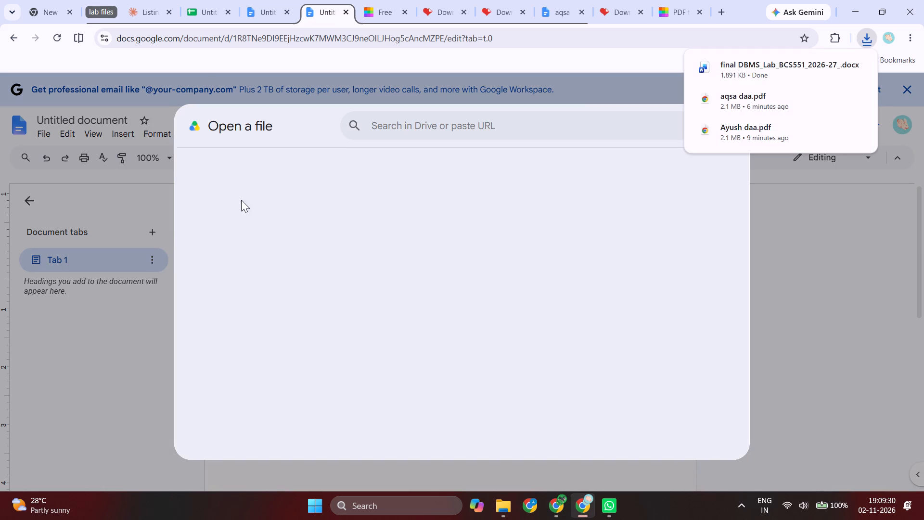
{"action": "left_click", "coordinate": [501, 170]}
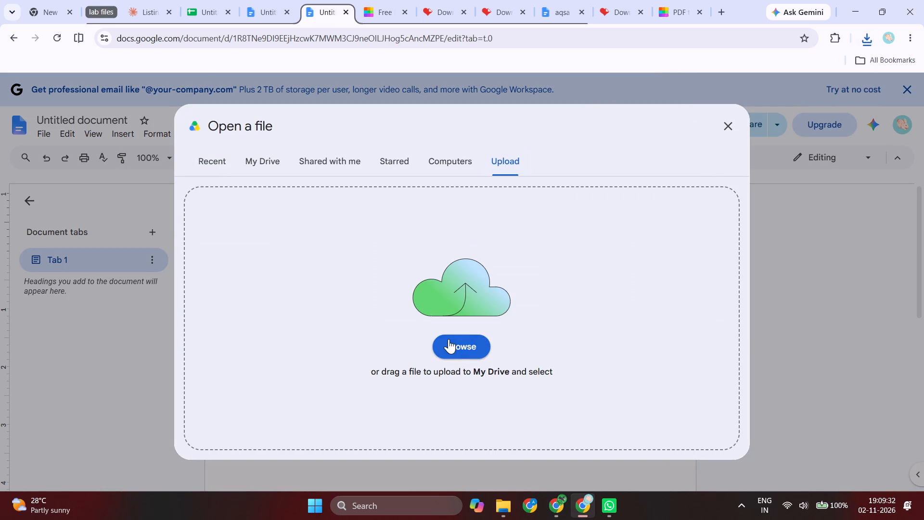
{"action": "left_click", "coordinate": [466, 348]}
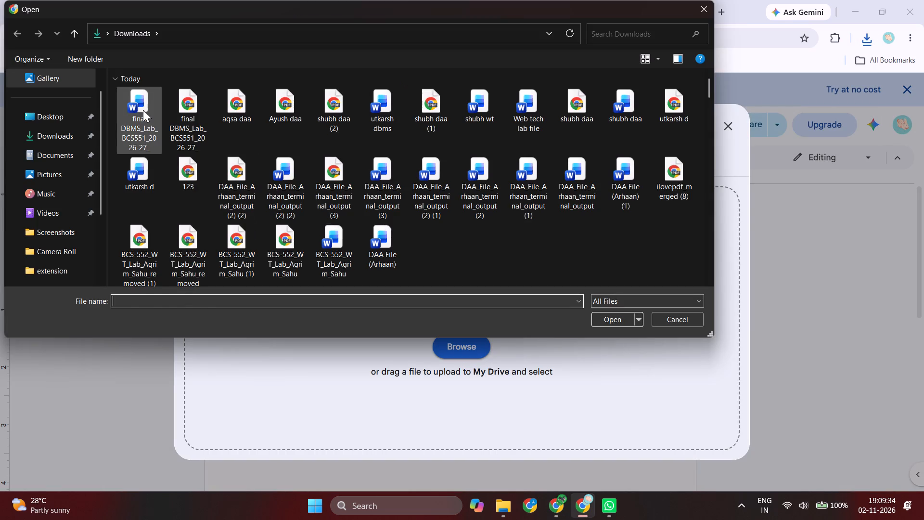
{"action": "left_click", "coordinate": [143, 110]}
{"action": "key", "text": "Return"}
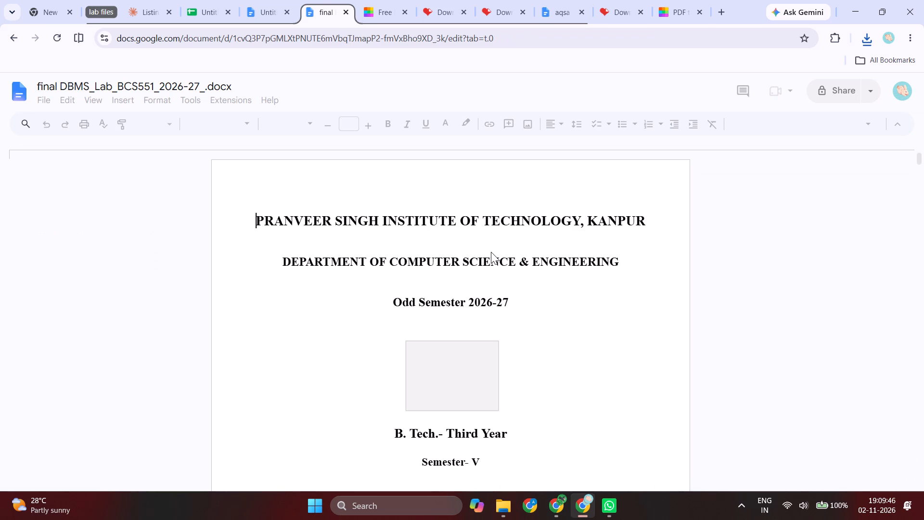
Examine the layout of the converted lab file from the cover page through the list of experiments to the index table.
{"action": "scroll", "coordinate": [491, 252], "scroll_direction": "down", "scroll_amount": 5}
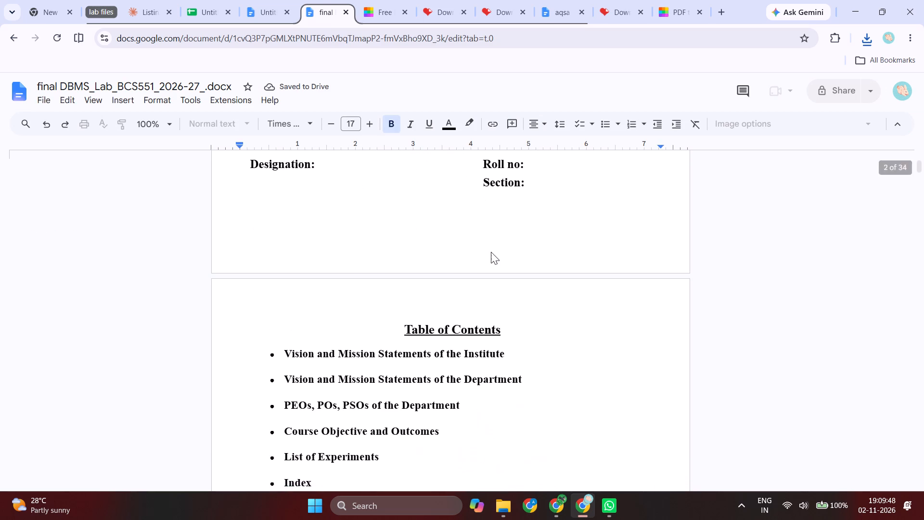
{"action": "scroll", "coordinate": [491, 252], "scroll_direction": "down", "scroll_amount": 8}
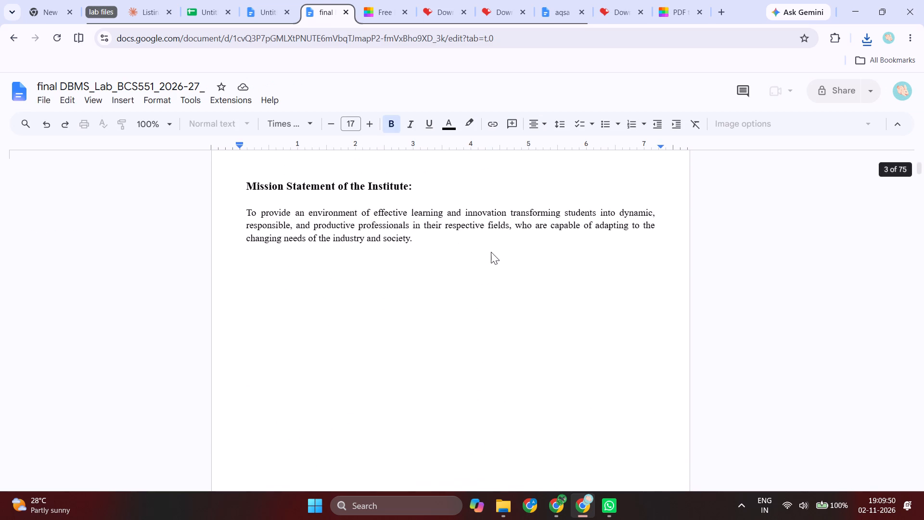
{"action": "scroll", "coordinate": [491, 252], "scroll_direction": "down", "scroll_amount": 8}
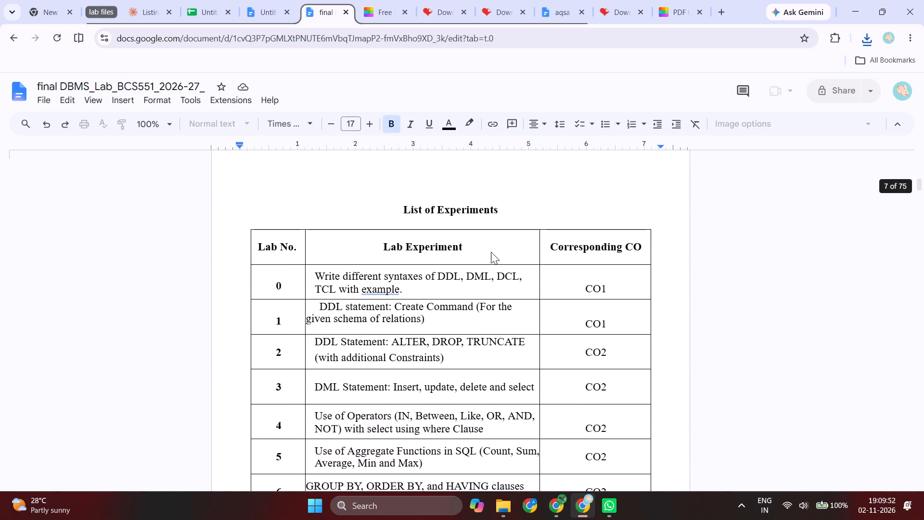
{"action": "scroll", "coordinate": [491, 252], "scroll_direction": "down", "scroll_amount": 4}
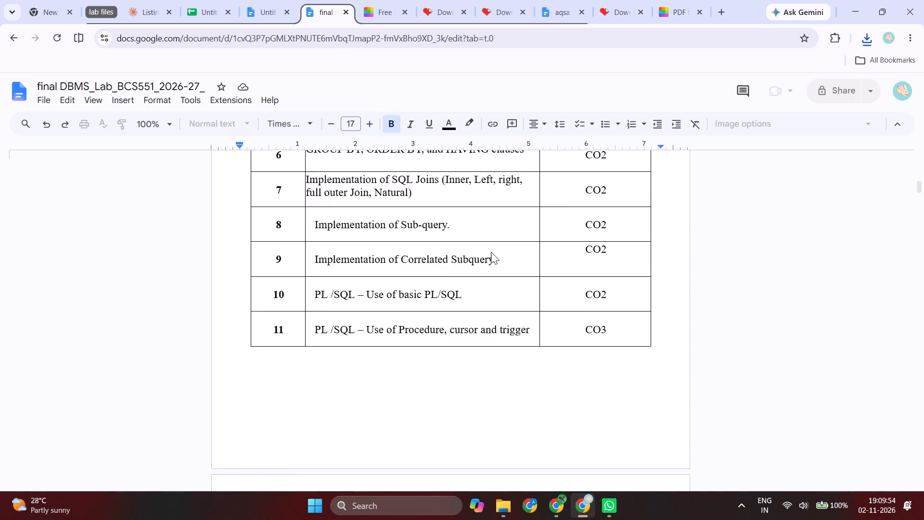
{"action": "scroll", "coordinate": [491, 252], "scroll_direction": "down", "scroll_amount": 4}
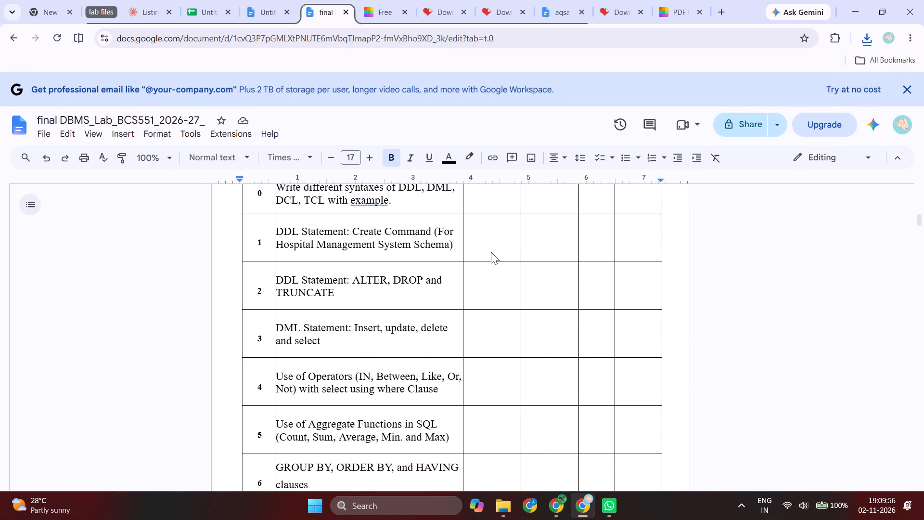
Remove the bookmark in front of the INDEX heading.
{"action": "scroll", "coordinate": [491, 252], "scroll_direction": "up", "scroll_amount": 1}
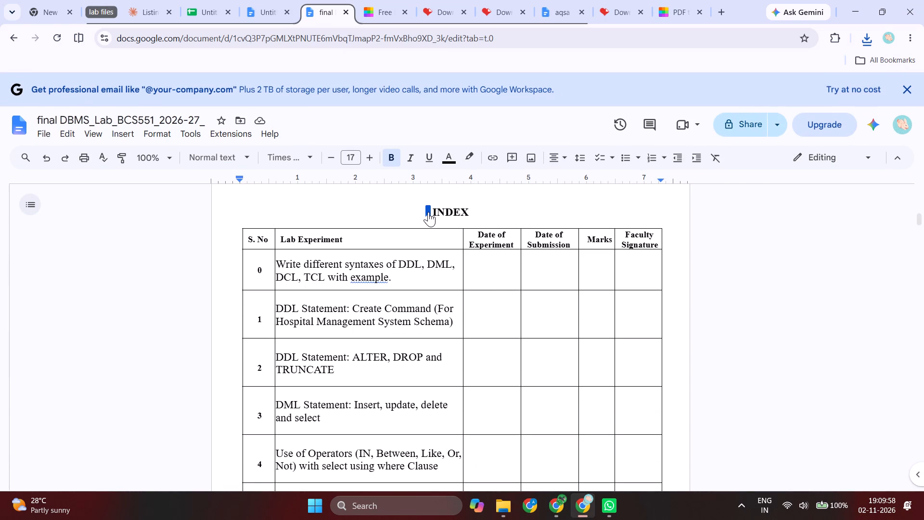
{"action": "left_click", "coordinate": [428, 212]}
{"action": "left_click", "coordinate": [505, 229]}
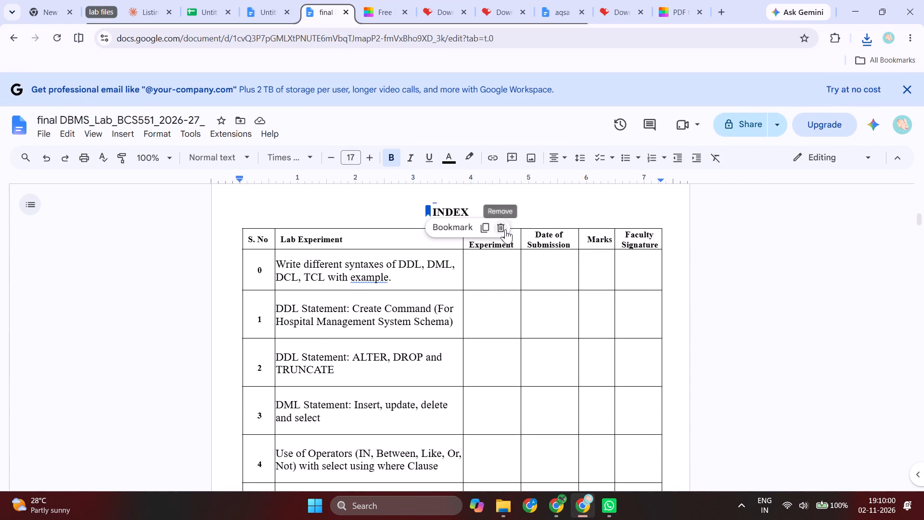
Delete the blank page between the index table and the Experiment-0 page.
{"action": "scroll", "coordinate": [505, 229], "scroll_direction": "down", "scroll_amount": 9}
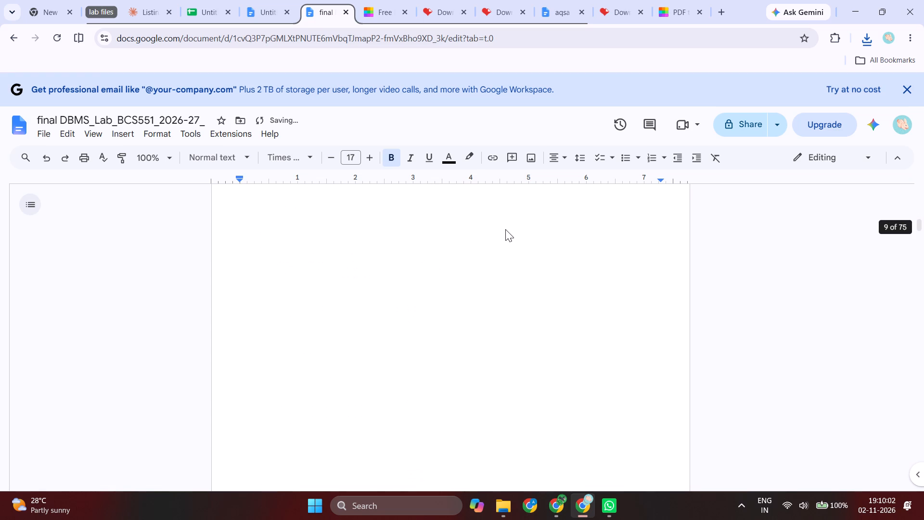
{"action": "scroll", "coordinate": [505, 229], "scroll_direction": "down", "scroll_amount": 1}
{"action": "left_click", "coordinate": [454, 260]}
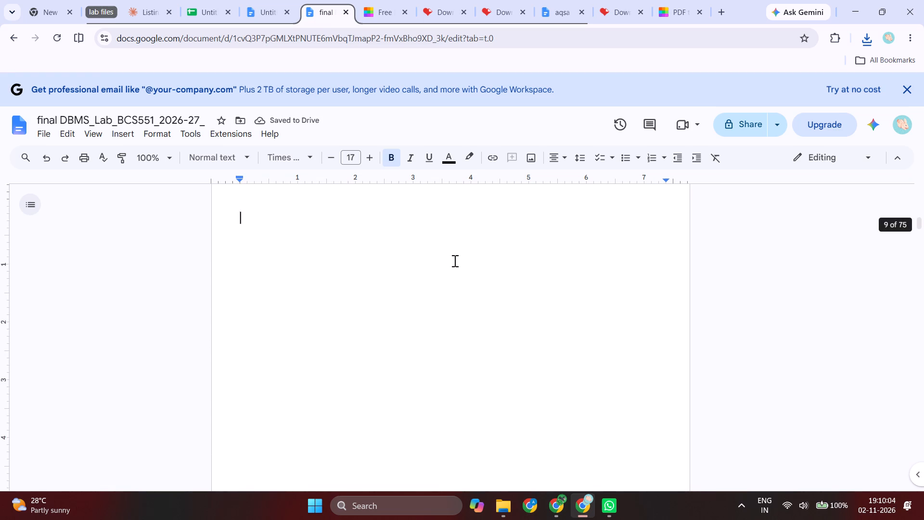
{"action": "key", "text": "BackSpace"}
{"action": "key", "text": "BackSpace"}
{"action": "key", "text": "BackSpace"}
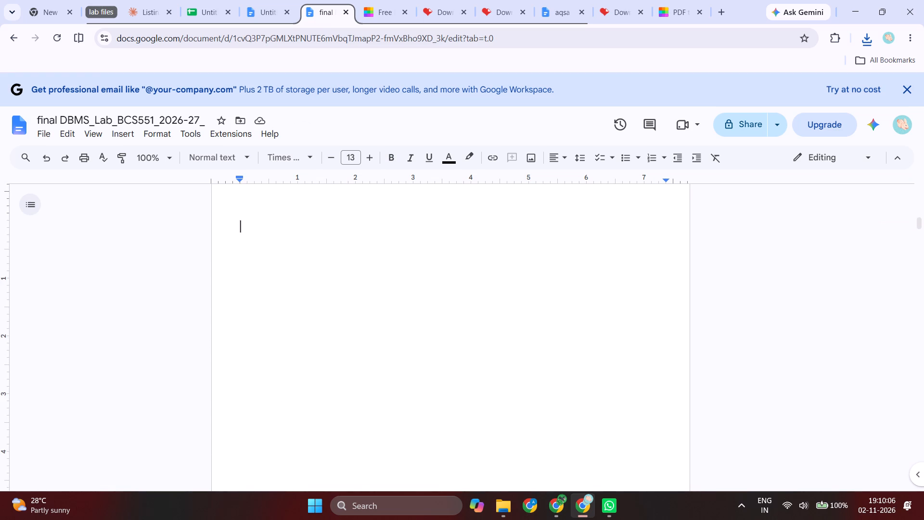
{"action": "key", "text": "Delete"}
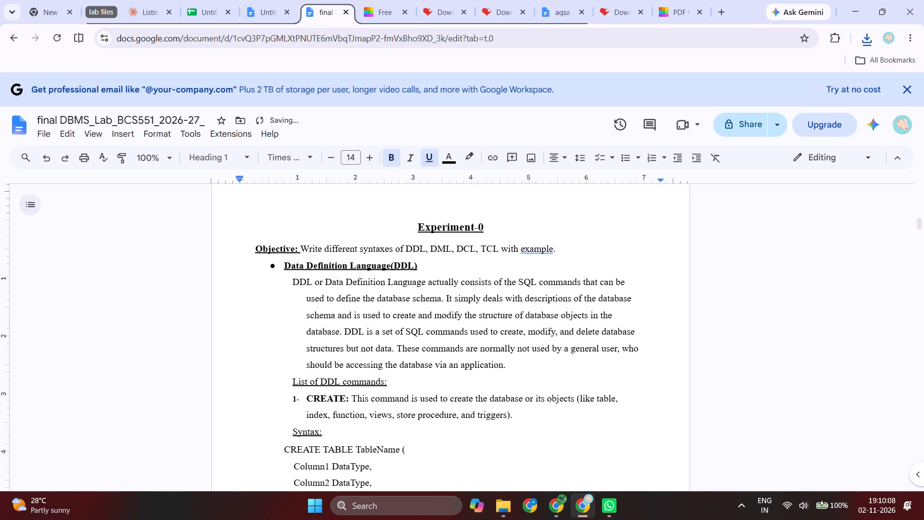
Check the index pages, examine the document's print preview from the cover page to Experiment-0, and cancel printing.
{"action": "scroll", "coordinate": [454, 260], "scroll_direction": "up", "scroll_amount": 3}
{"action": "scroll", "coordinate": [454, 260], "scroll_direction": "right", "scroll_amount": 1}
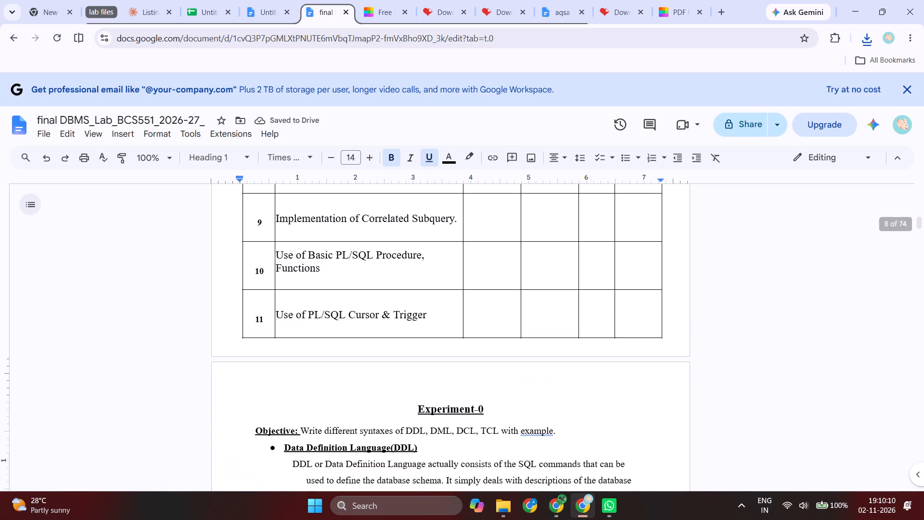
{"action": "scroll", "coordinate": [454, 260], "scroll_direction": "up", "scroll_amount": 7}
{"action": "scroll", "coordinate": [454, 260], "scroll_direction": "down", "scroll_amount": 1}
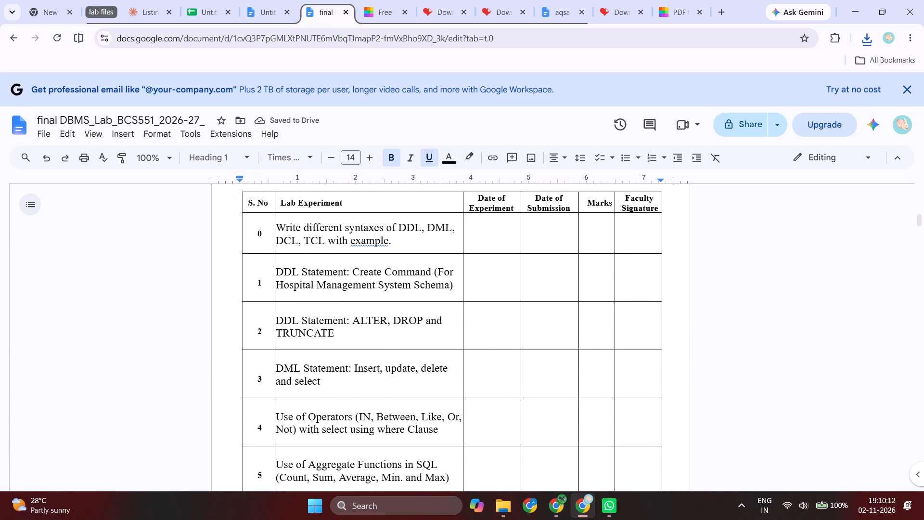
{"action": "scroll", "coordinate": [454, 260], "scroll_direction": "down", "scroll_amount": 1}
{"action": "left_click", "coordinate": [87, 155]}
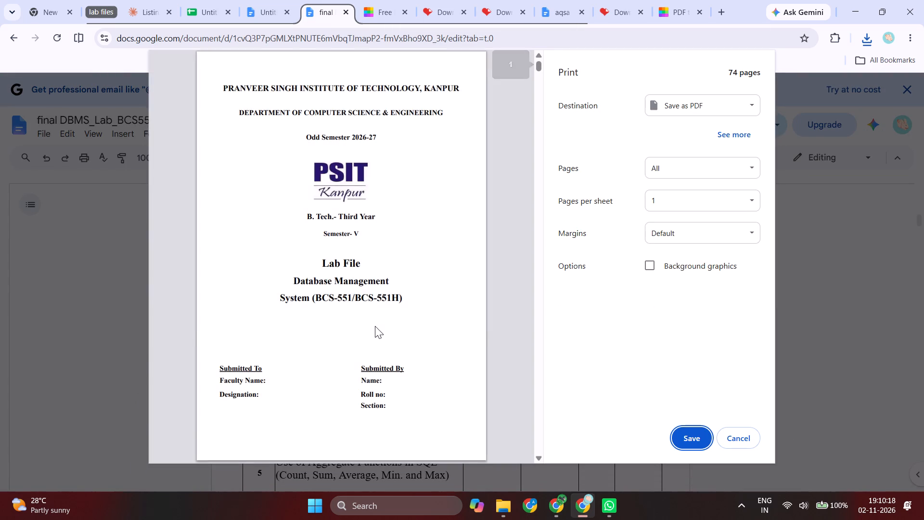
{"action": "scroll", "coordinate": [375, 326], "scroll_direction": "down", "scroll_amount": 12}
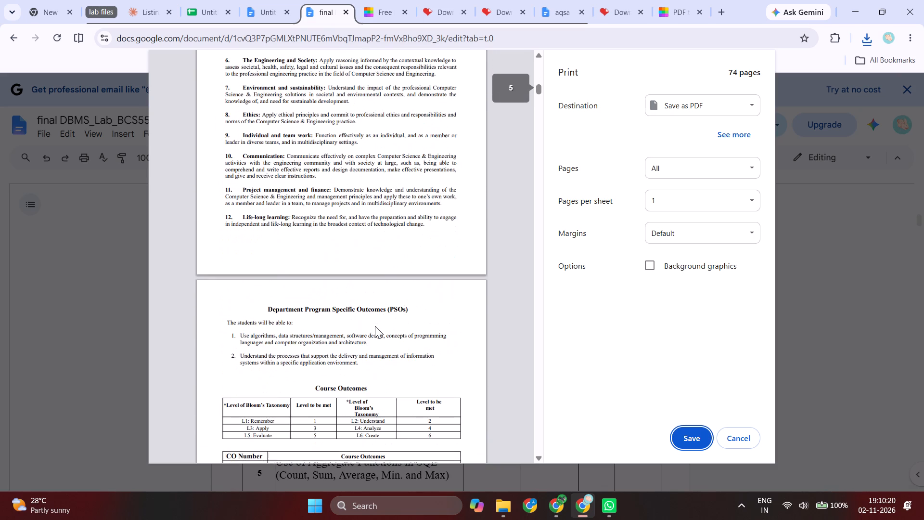
{"action": "scroll", "coordinate": [375, 326], "scroll_direction": "down", "scroll_amount": 9}
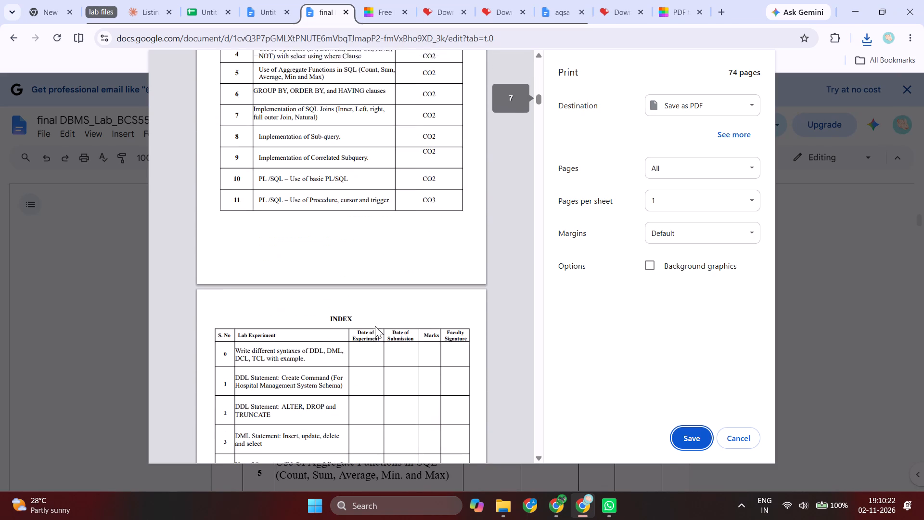
{"action": "scroll", "coordinate": [375, 326], "scroll_direction": "down", "scroll_amount": 5}
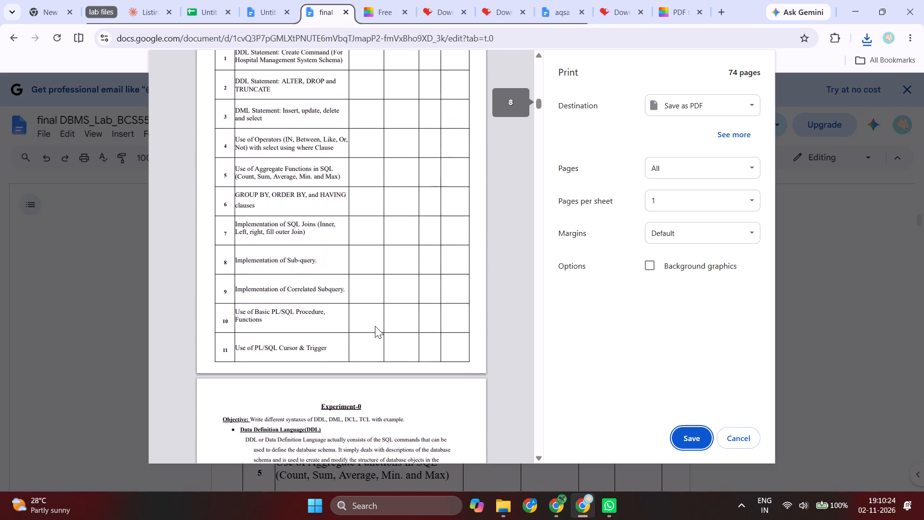
{"action": "scroll", "coordinate": [375, 326], "scroll_direction": "down", "scroll_amount": 2}
{"action": "left_click", "coordinate": [739, 445]}
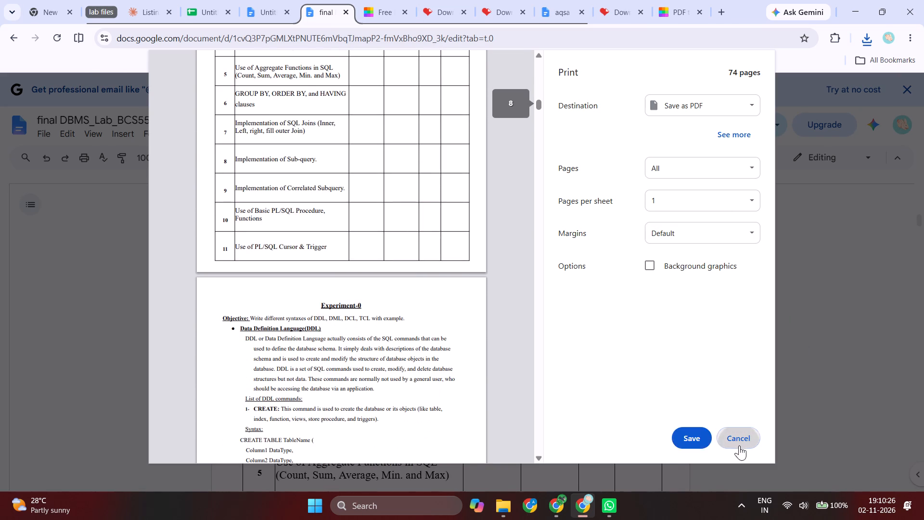
Examine the layout and page breaks from Experiment-0 through the table creation and SELECT queries to the join queries.
{"action": "scroll", "coordinate": [454, 359], "scroll_direction": "down", "scroll_amount": 13}
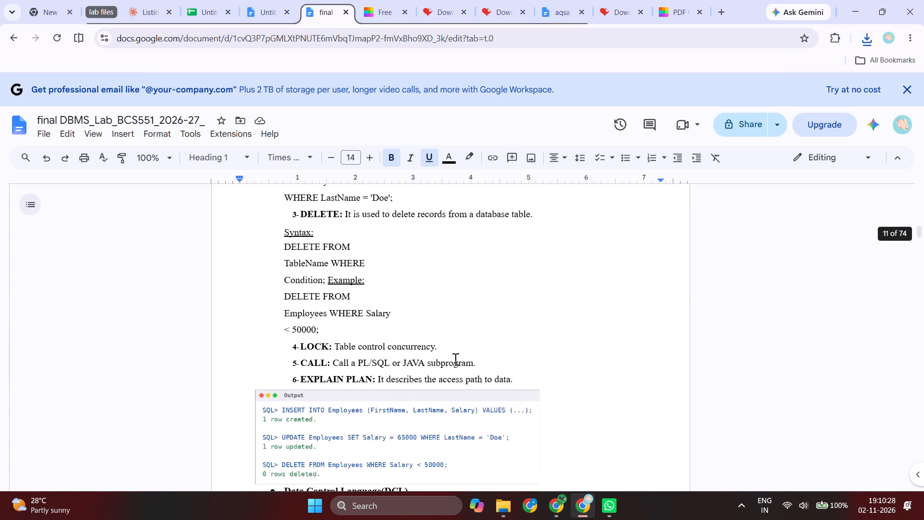
{"action": "scroll", "coordinate": [454, 359], "scroll_direction": "down", "scroll_amount": 4}
{"action": "scroll", "coordinate": [454, 359], "scroll_direction": "up", "scroll_amount": 1}
{"action": "scroll", "coordinate": [454, 359], "scroll_direction": "down", "scroll_amount": 1}
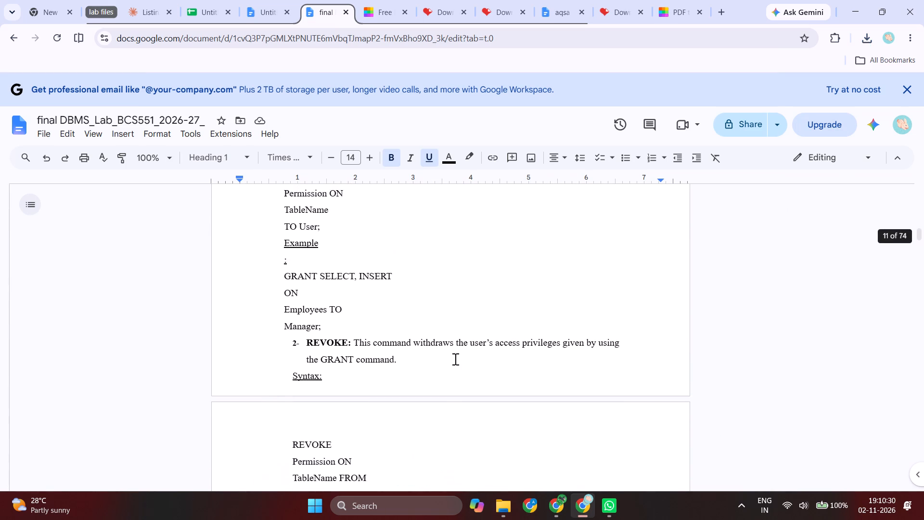
{"action": "scroll", "coordinate": [454, 359], "scroll_direction": "down", "scroll_amount": 4}
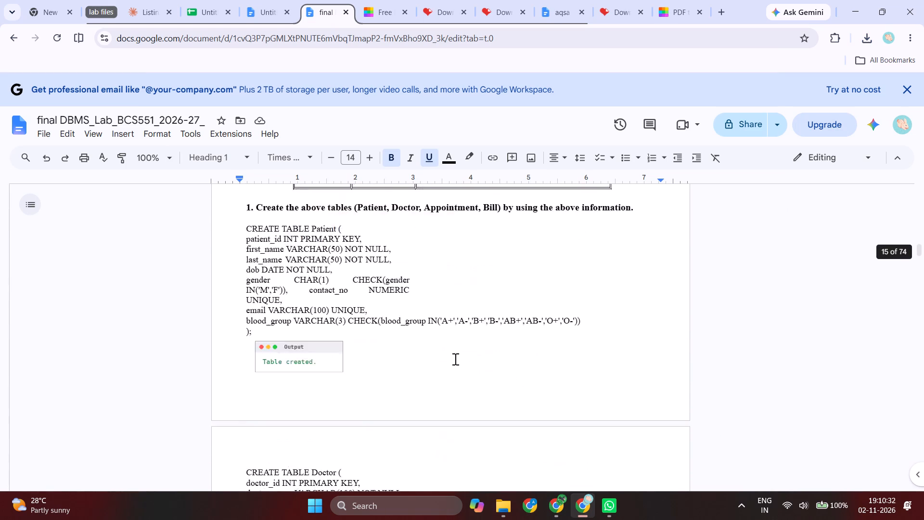
{"action": "scroll", "coordinate": [454, 359], "scroll_direction": "down", "scroll_amount": 12}
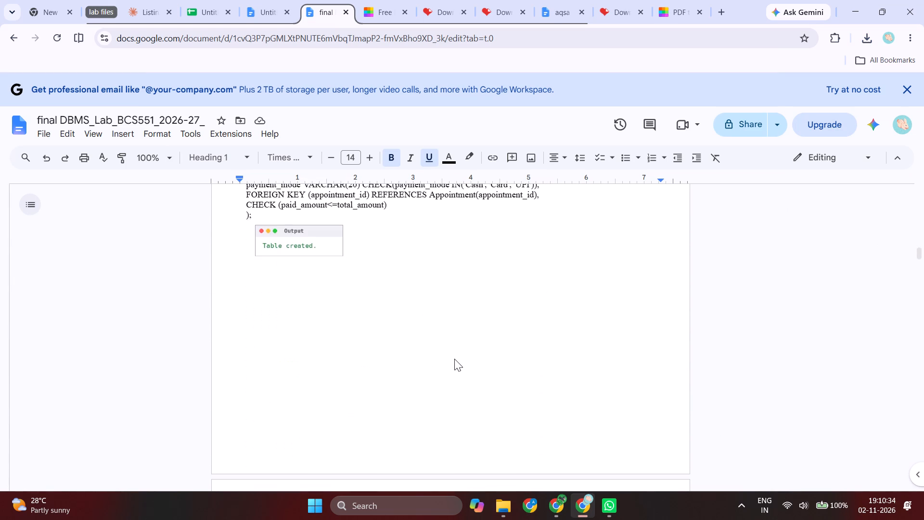
{"action": "scroll", "coordinate": [454, 359], "scroll_direction": "down", "scroll_amount": 14}
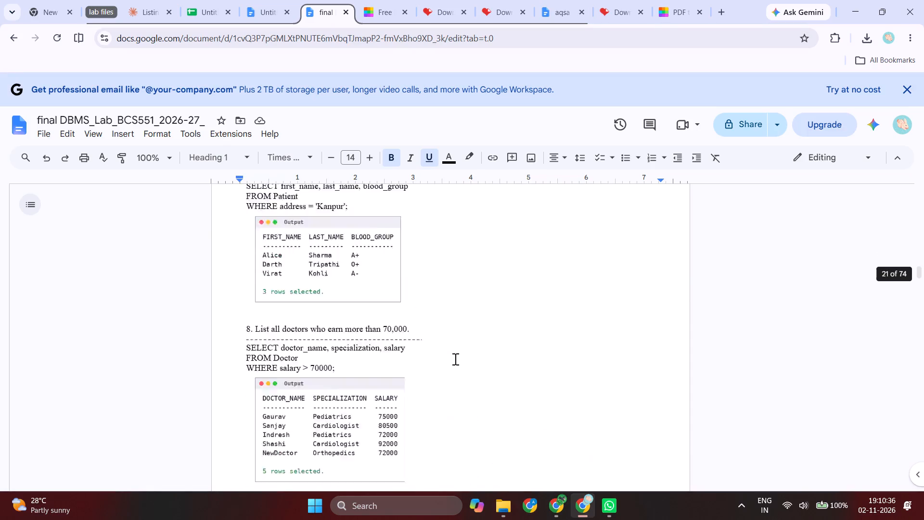
{"action": "scroll", "coordinate": [454, 359], "scroll_direction": "down", "scroll_amount": 20}
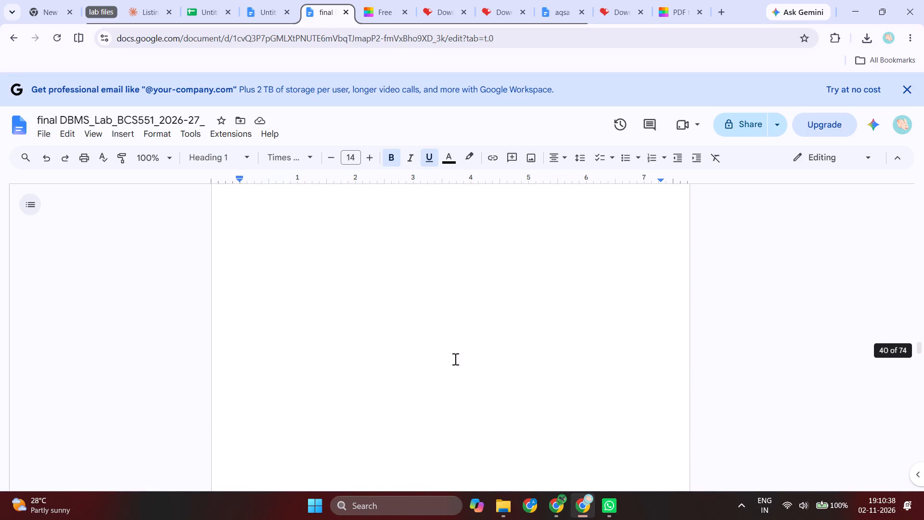
Delete the blank line between question 2's output and question 3, about scheduled appointments, in the join queries.
{"action": "scroll", "coordinate": [454, 359], "scroll_direction": "up", "scroll_amount": 1}
{"action": "scroll", "coordinate": [454, 359], "scroll_direction": "down", "scroll_amount": 1}
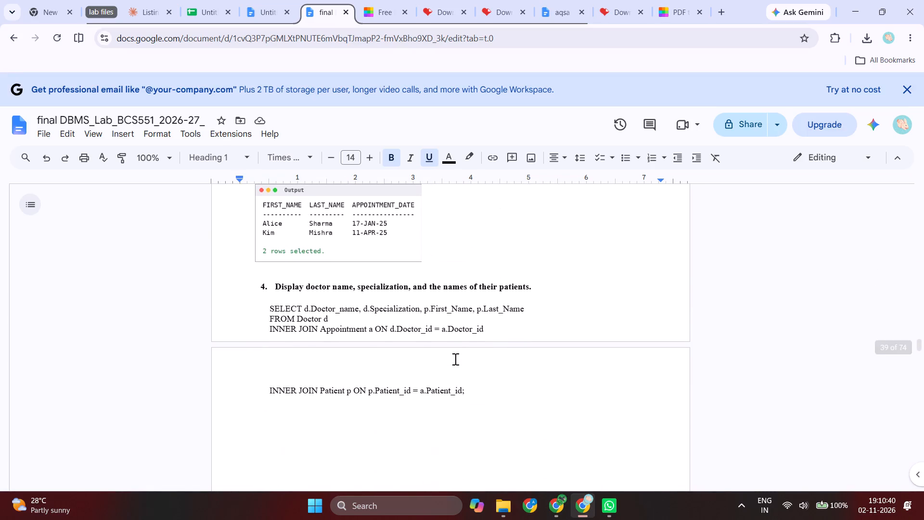
{"action": "scroll", "coordinate": [454, 359], "scroll_direction": "down", "scroll_amount": 4}
{"action": "scroll", "coordinate": [454, 359], "scroll_direction": "up", "scroll_amount": 1}
{"action": "scroll", "coordinate": [454, 359], "scroll_direction": "down", "scroll_amount": 1}
{"action": "left_click", "coordinate": [333, 388]}
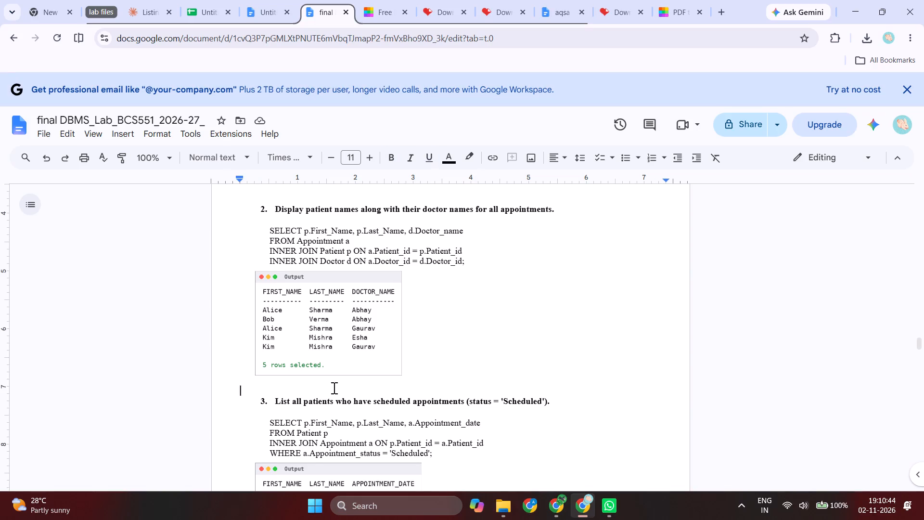
{"action": "key", "text": "BackSpace"}
Examine the layout of the remaining join queries, the subquery pages, and Experiment-10 with its star pattern question.
{"action": "scroll", "coordinate": [333, 388], "scroll_direction": "down", "scroll_amount": 2}
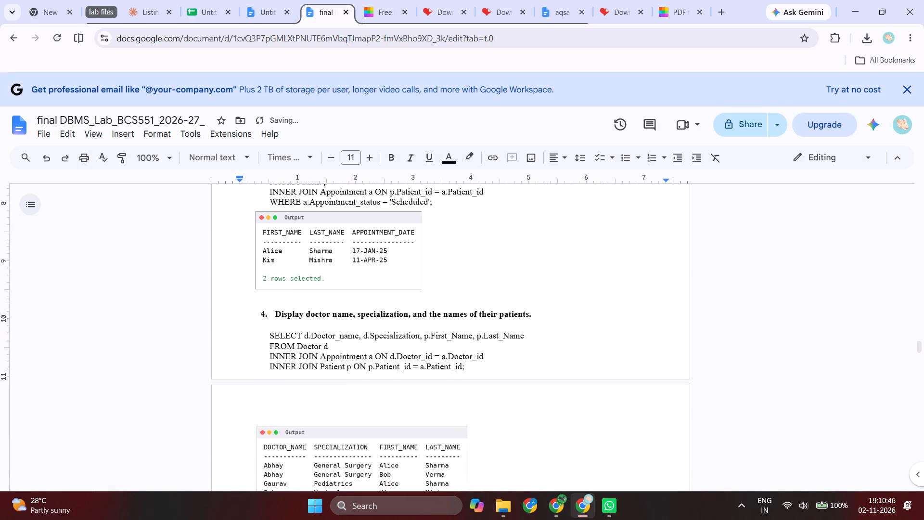
{"action": "scroll", "coordinate": [333, 388], "scroll_direction": "down", "scroll_amount": 9}
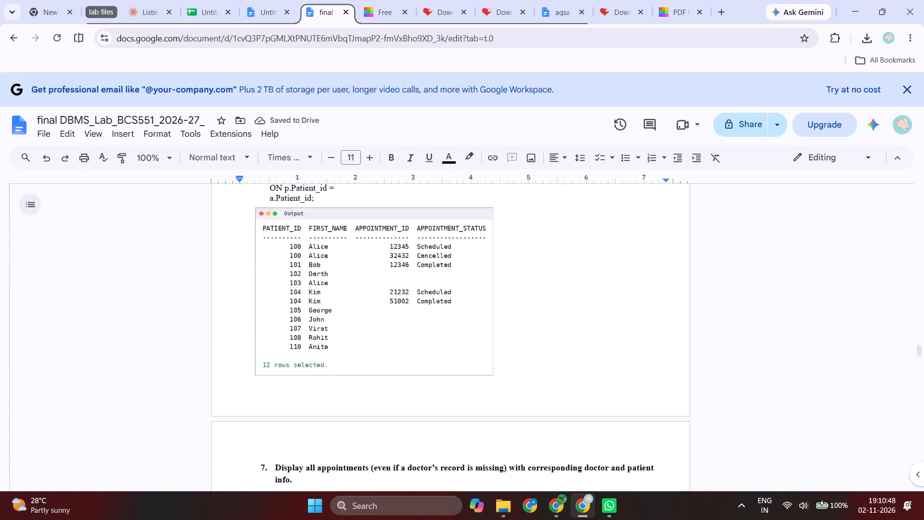
{"action": "scroll", "coordinate": [333, 388], "scroll_direction": "down", "scroll_amount": 11}
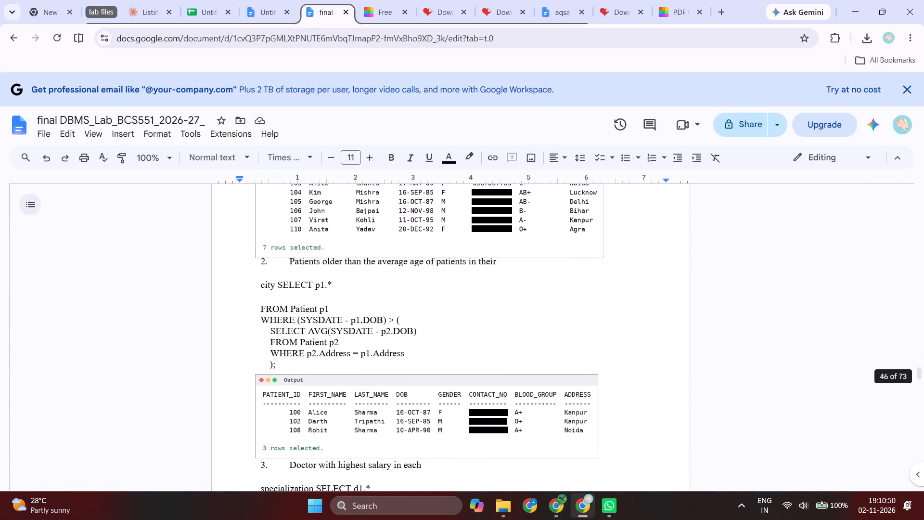
{"action": "scroll", "coordinate": [333, 388], "scroll_direction": "down", "scroll_amount": 8}
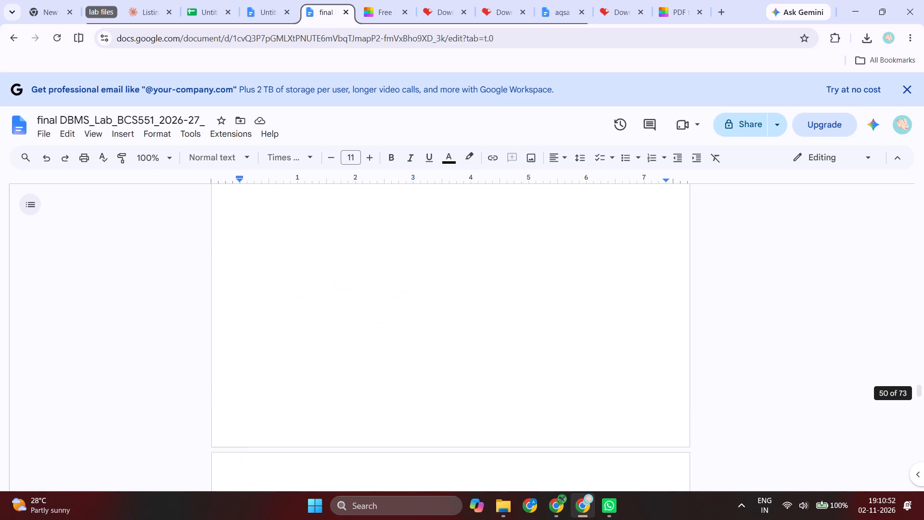
{"action": "scroll", "coordinate": [333, 388], "scroll_direction": "down", "scroll_amount": 1}
{"action": "scroll", "coordinate": [333, 388], "scroll_direction": "up", "scroll_amount": 6}
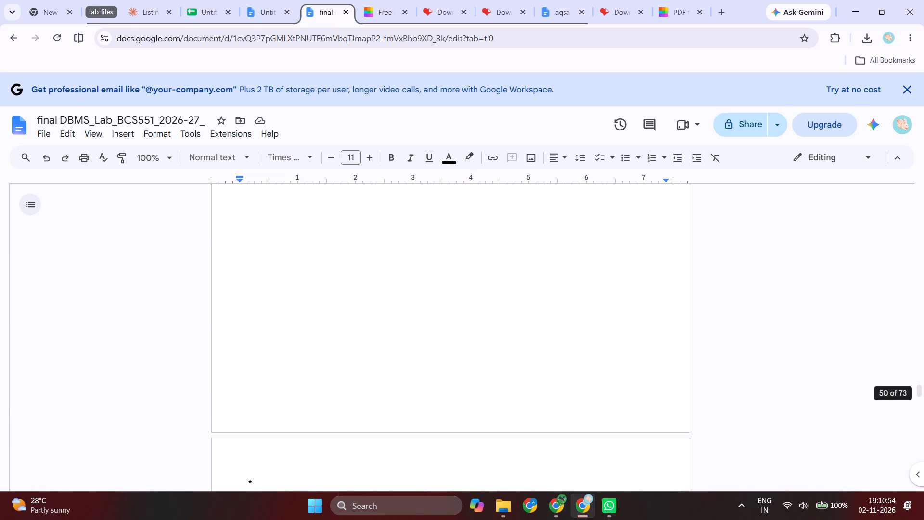
{"action": "scroll", "coordinate": [333, 388], "scroll_direction": "up", "scroll_amount": 8}
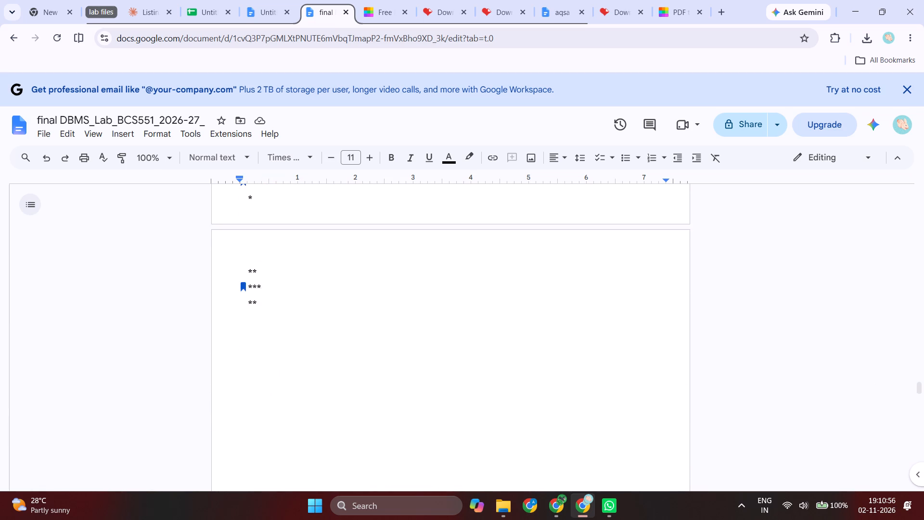
{"action": "scroll", "coordinate": [333, 388], "scroll_direction": "up", "scroll_amount": 6}
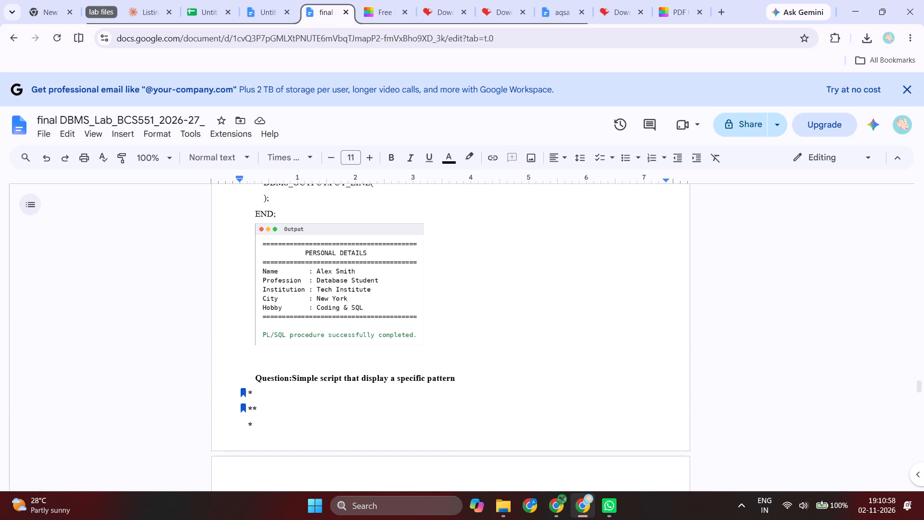
{"action": "scroll", "coordinate": [333, 388], "scroll_direction": "up", "scroll_amount": 7}
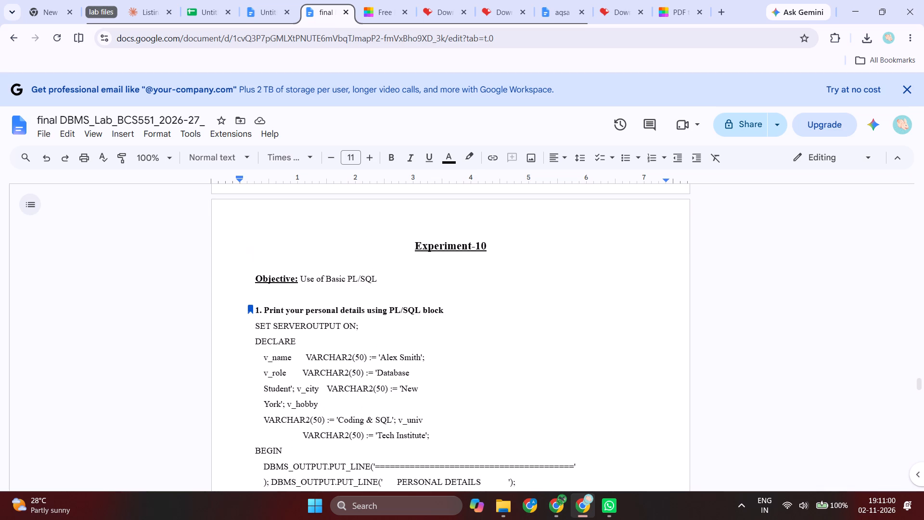
Insert six blank lines between the PERSONAL DETAILS output and the "Simple script that display a specific pattern" question in Experiment-10.
{"action": "scroll", "coordinate": [332, 363], "scroll_direction": "down", "scroll_amount": 2}
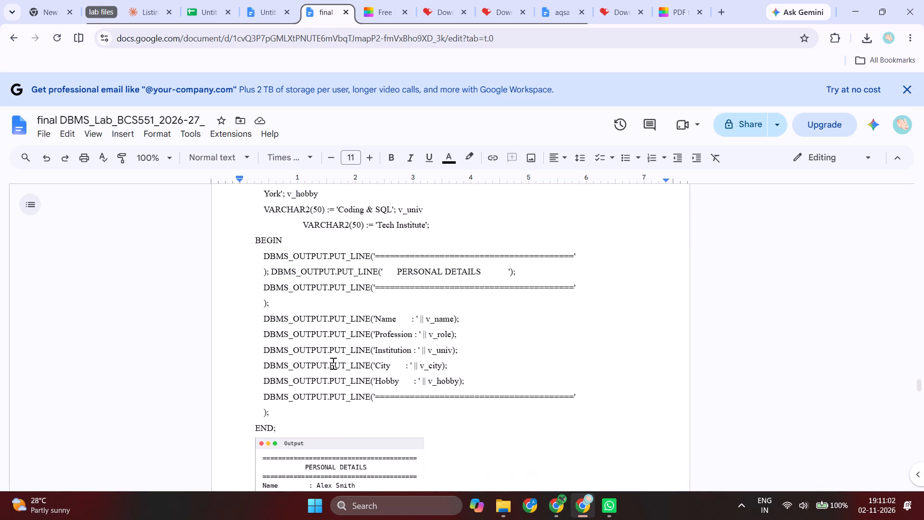
{"action": "scroll", "coordinate": [332, 363], "scroll_direction": "down", "scroll_amount": 4}
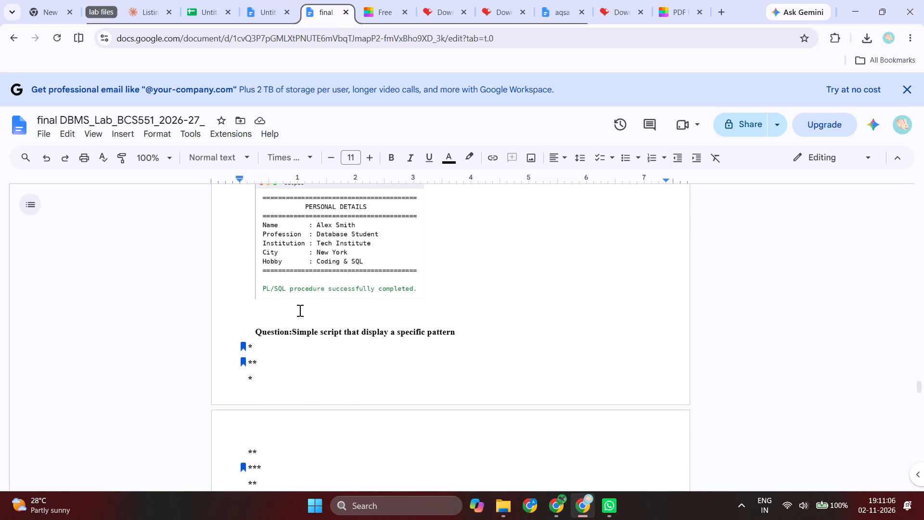
{"action": "left_click", "coordinate": [299, 310]}
{"action": "key", "text": "Return"}
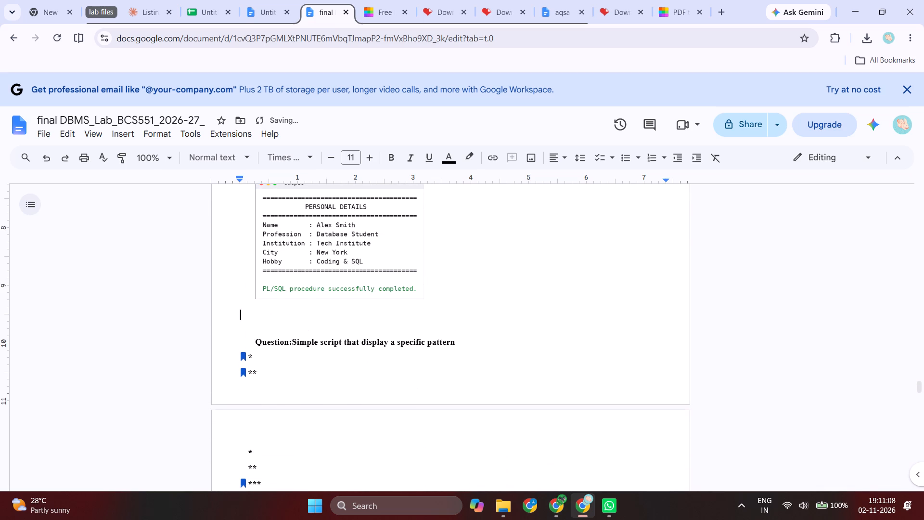
{"action": "key", "text": "Return"}
{"action": "key", "text": "Return"}
{"action": "key", "text": "Return"}
{"action": "key", "text": "Return"}
{"action": "key", "text": "Return"}
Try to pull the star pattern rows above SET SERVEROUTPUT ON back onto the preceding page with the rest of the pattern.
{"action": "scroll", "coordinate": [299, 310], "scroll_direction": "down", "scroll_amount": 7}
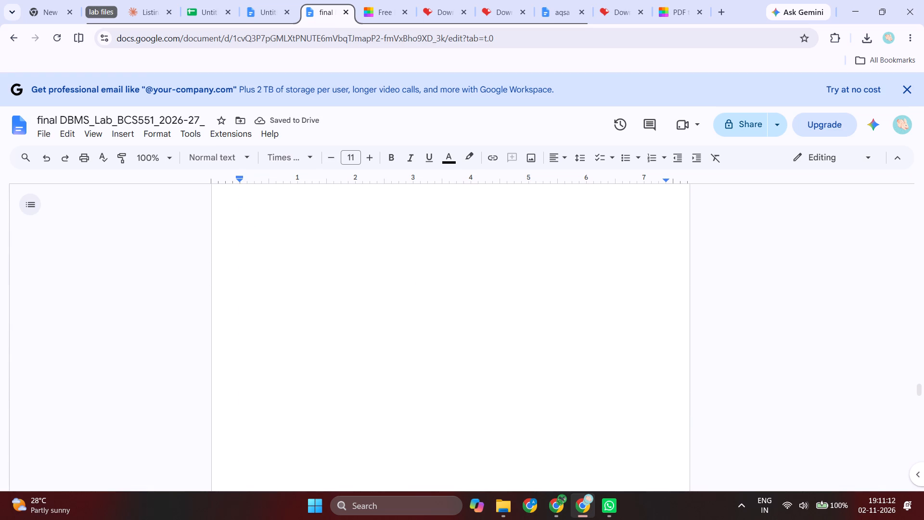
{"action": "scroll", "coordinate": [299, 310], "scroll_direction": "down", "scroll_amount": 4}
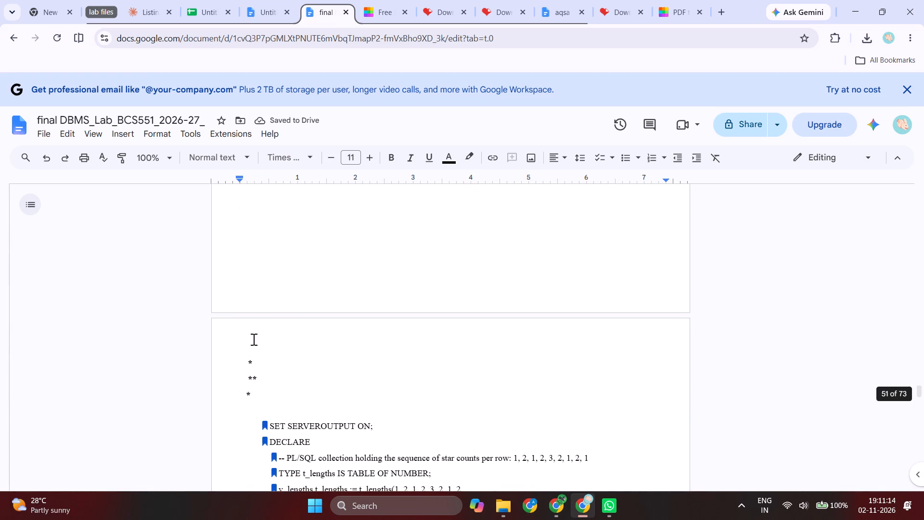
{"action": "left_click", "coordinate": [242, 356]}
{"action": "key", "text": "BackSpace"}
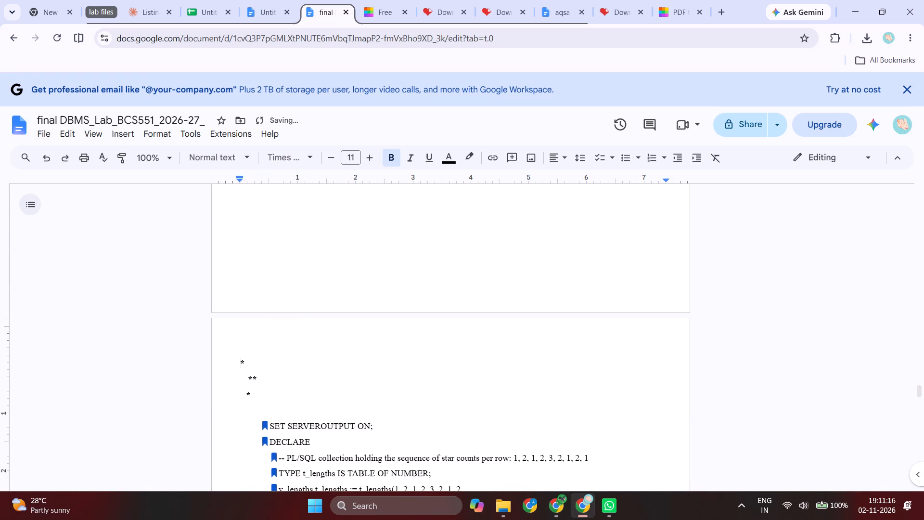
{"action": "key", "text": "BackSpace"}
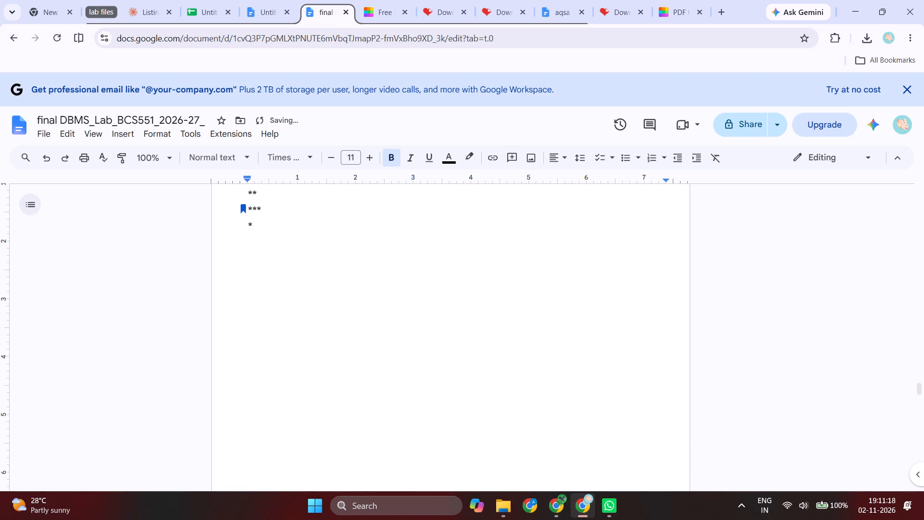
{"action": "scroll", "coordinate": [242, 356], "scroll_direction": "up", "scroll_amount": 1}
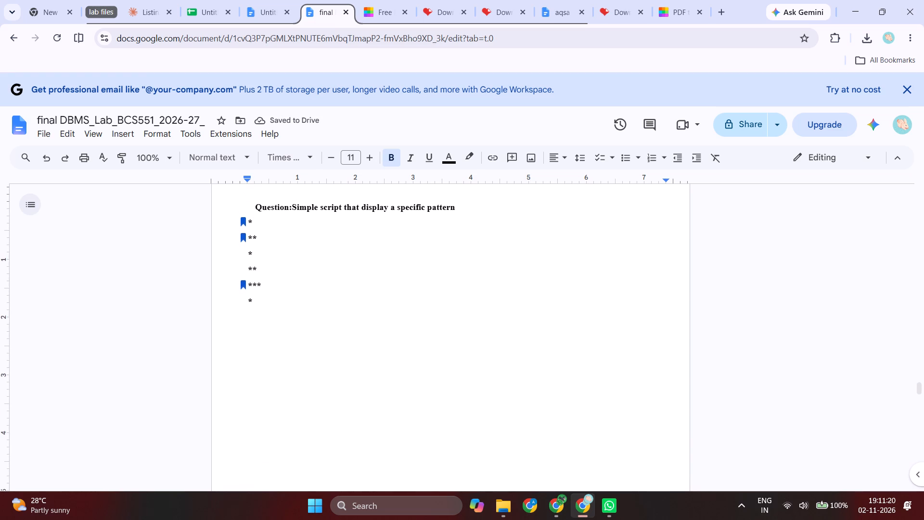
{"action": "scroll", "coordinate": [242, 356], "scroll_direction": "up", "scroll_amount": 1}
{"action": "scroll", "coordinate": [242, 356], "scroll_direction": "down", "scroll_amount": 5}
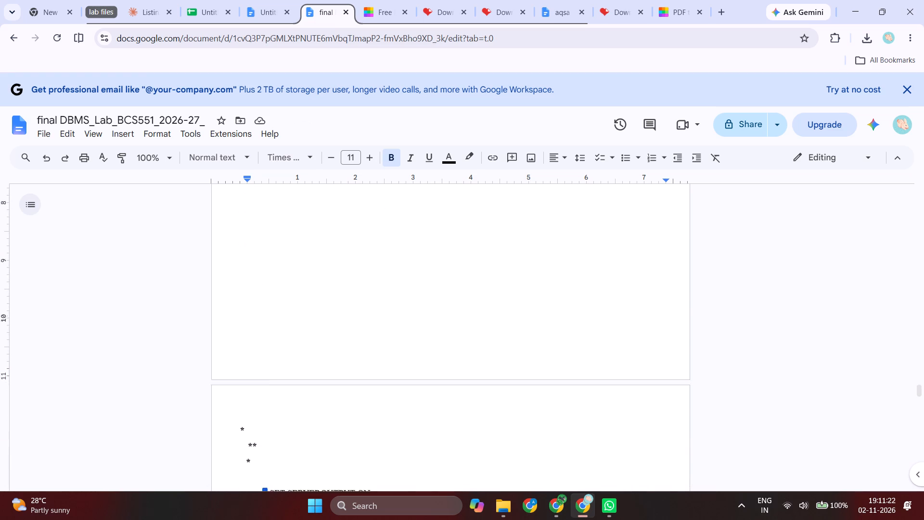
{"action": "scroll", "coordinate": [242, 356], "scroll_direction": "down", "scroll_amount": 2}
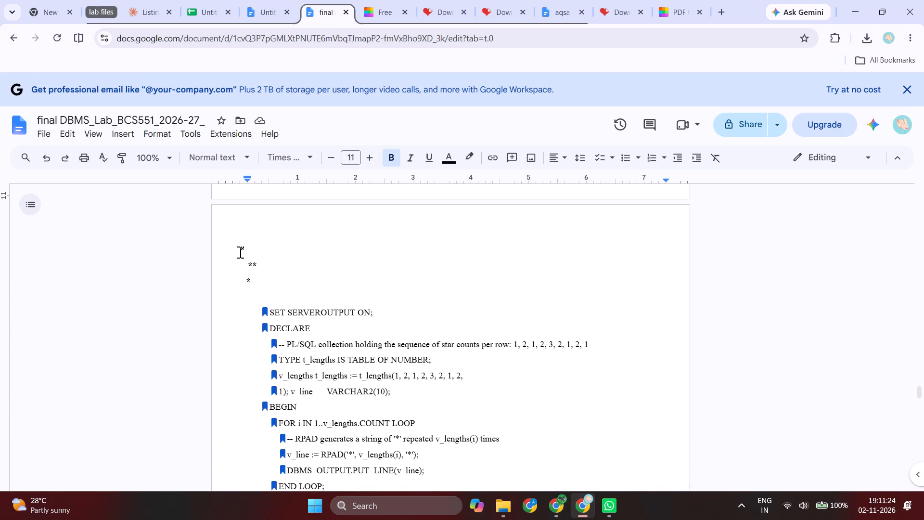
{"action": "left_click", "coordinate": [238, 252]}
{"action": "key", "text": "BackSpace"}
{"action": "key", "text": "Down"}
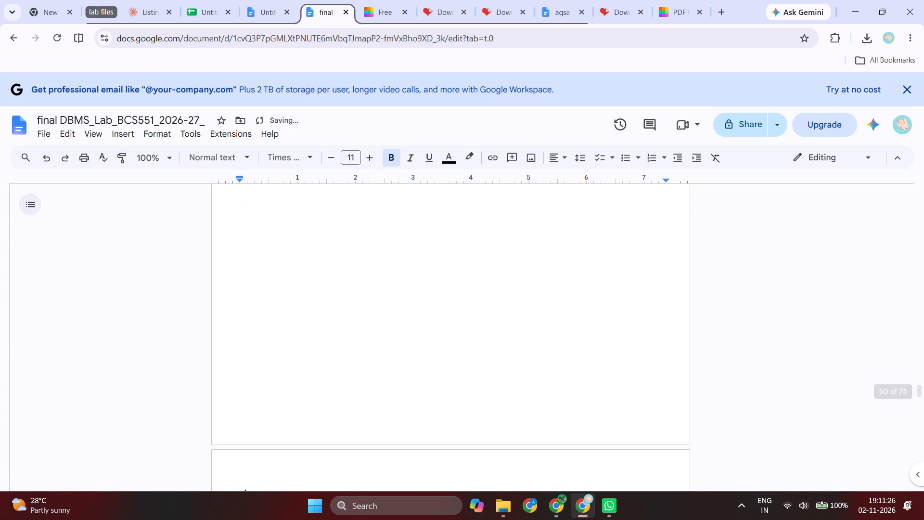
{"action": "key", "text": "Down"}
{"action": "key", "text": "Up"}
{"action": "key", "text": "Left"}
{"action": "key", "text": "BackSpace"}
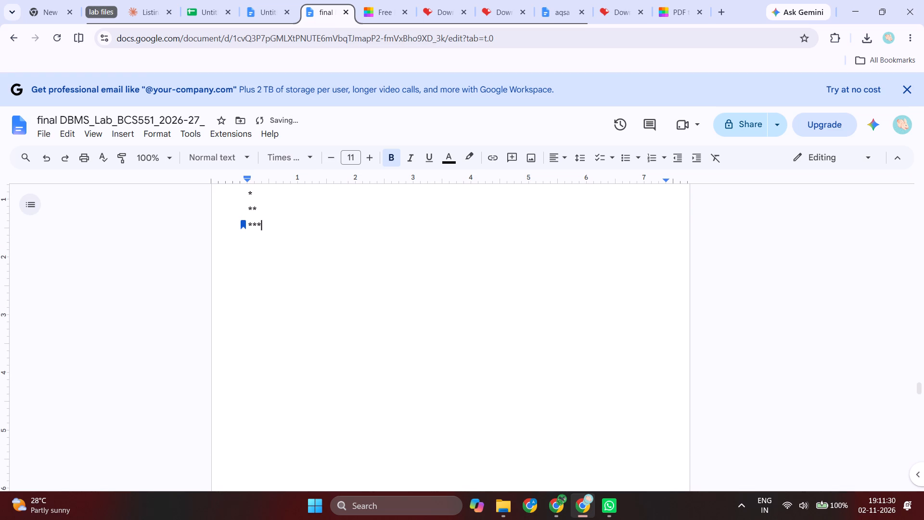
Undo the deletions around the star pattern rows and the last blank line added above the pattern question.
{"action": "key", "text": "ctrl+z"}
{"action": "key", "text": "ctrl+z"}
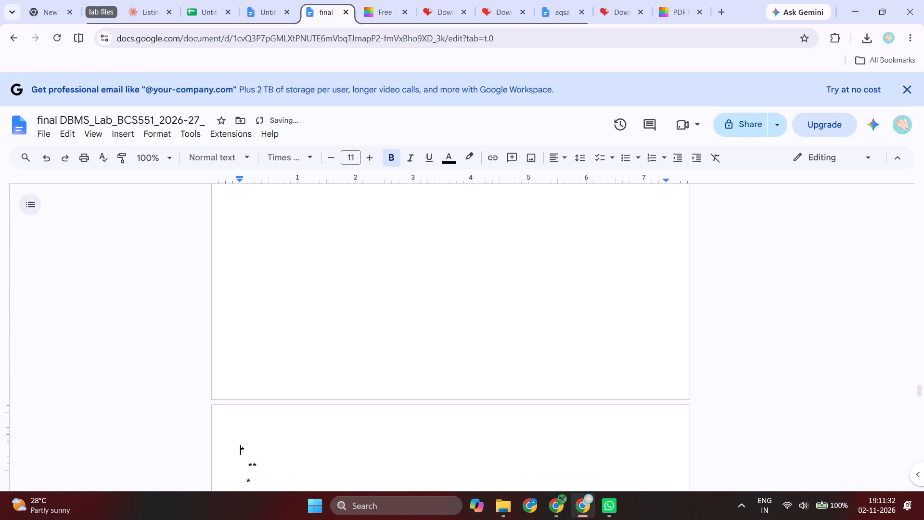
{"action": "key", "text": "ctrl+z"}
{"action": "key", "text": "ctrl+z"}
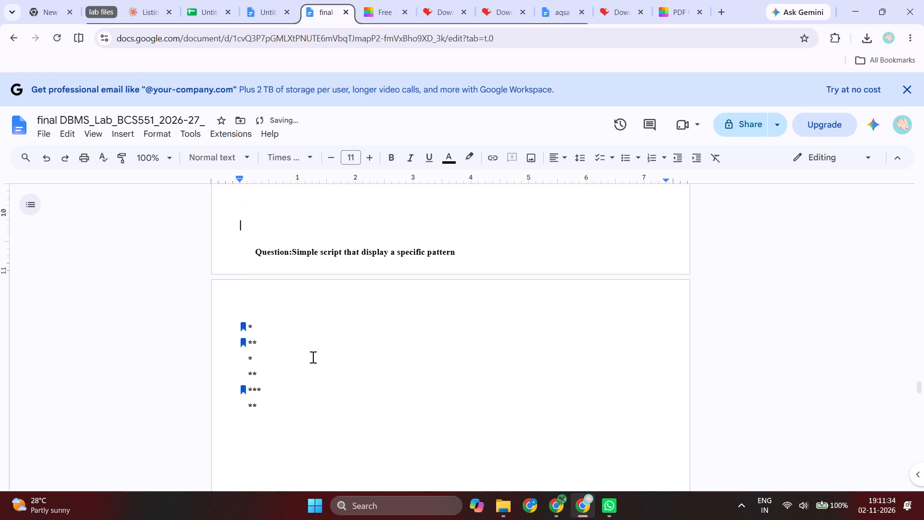
Rework the spacing above the star pattern question by undoing the latest blank lines and inserting two blank lines there.
{"action": "scroll", "coordinate": [312, 357], "scroll_direction": "up", "scroll_amount": 1}
{"action": "key", "text": "Return"}
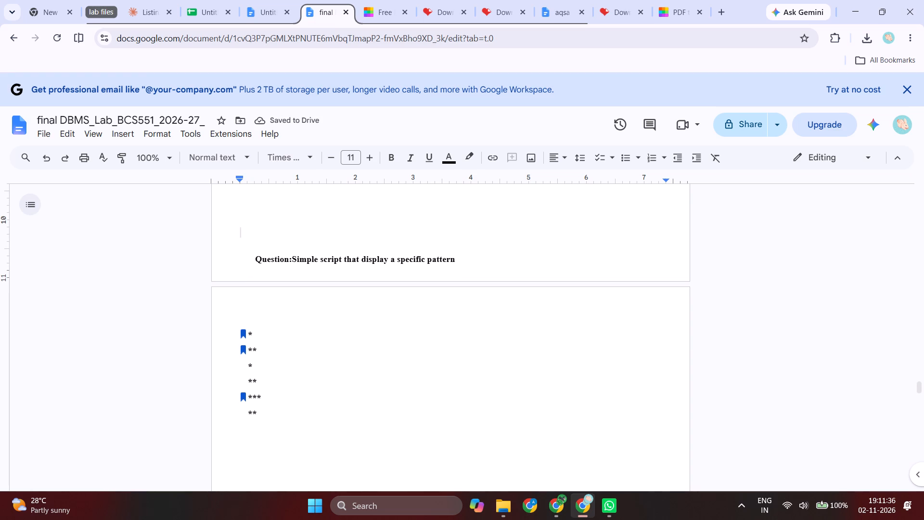
{"action": "scroll", "coordinate": [312, 357], "scroll_direction": "down", "scroll_amount": 2}
{"action": "key", "text": "ctrl+z"}
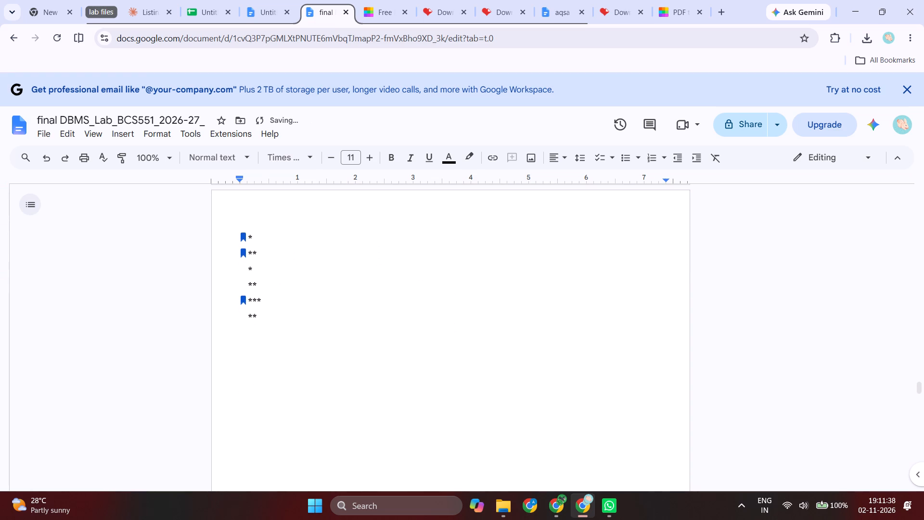
{"action": "key", "text": "ctrl+z"}
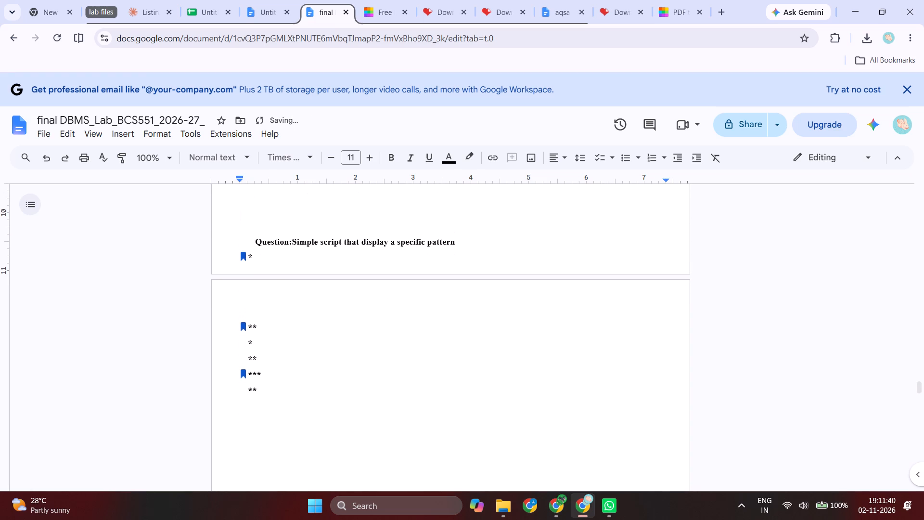
{"action": "key", "text": "Return"}
{"action": "key", "text": "Return"}
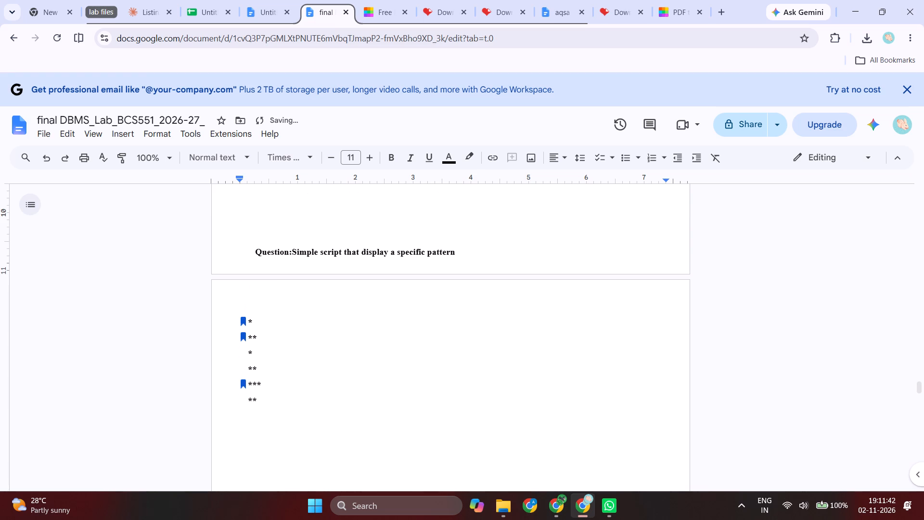
{"action": "scroll", "coordinate": [312, 357], "scroll_direction": "down", "scroll_amount": 5}
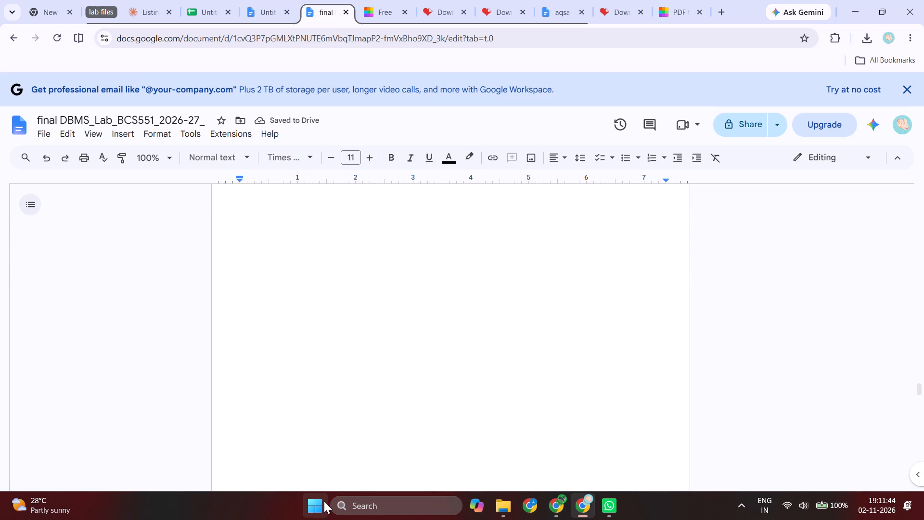
Clear the formatting of the six star rows under the "Simple script that display a specific pattern" question.
{"action": "scroll", "coordinate": [324, 501], "scroll_direction": "down", "scroll_amount": 1}
{"action": "scroll", "coordinate": [300, 406], "scroll_direction": "down", "scroll_amount": 4}
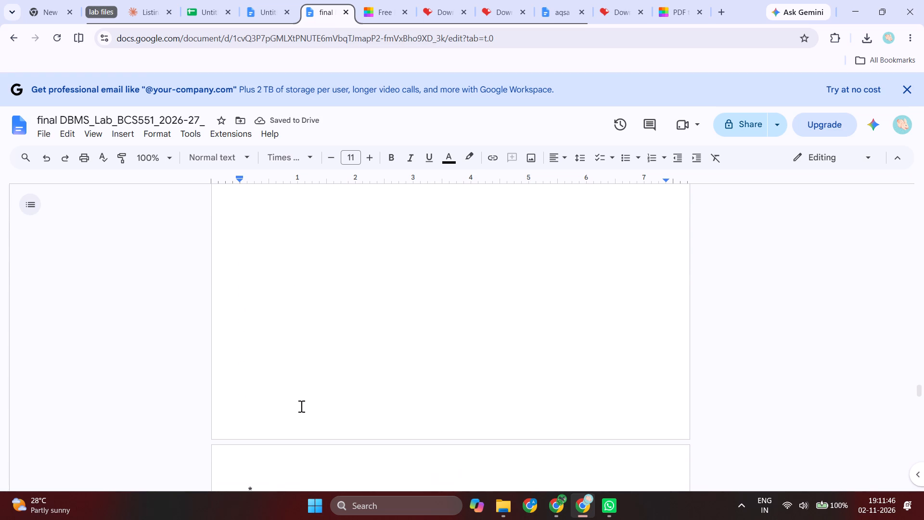
{"action": "left_click_drag", "start_coordinate": [273, 404], "coordinate": [274, 355]}
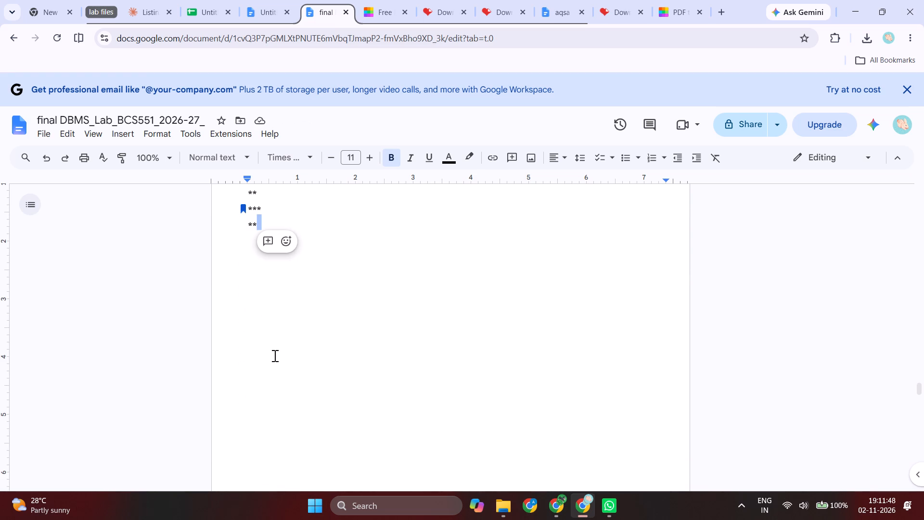
{"action": "left_click", "coordinate": [274, 355]}
{"action": "scroll", "coordinate": [275, 299], "scroll_direction": "up", "scroll_amount": 1}
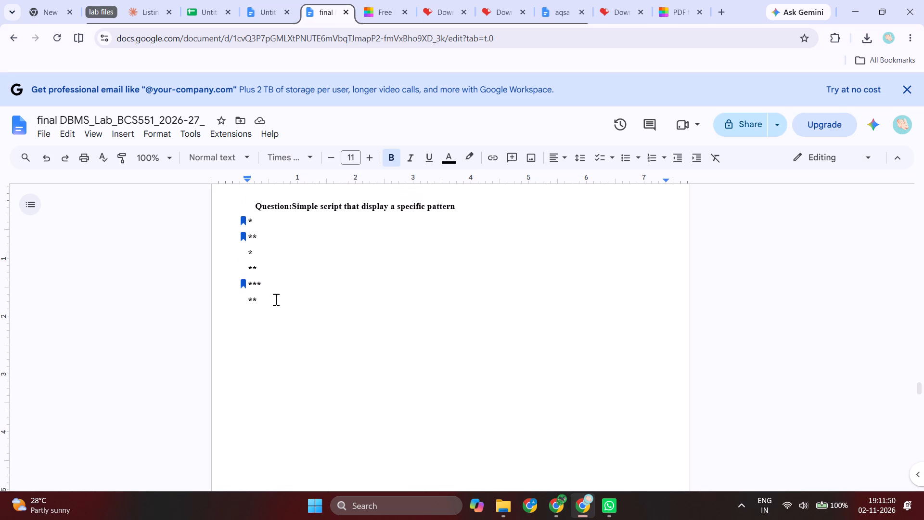
{"action": "scroll", "coordinate": [275, 299], "scroll_direction": "up", "scroll_amount": 1}
{"action": "left_click_drag", "start_coordinate": [263, 307], "coordinate": [248, 231]}
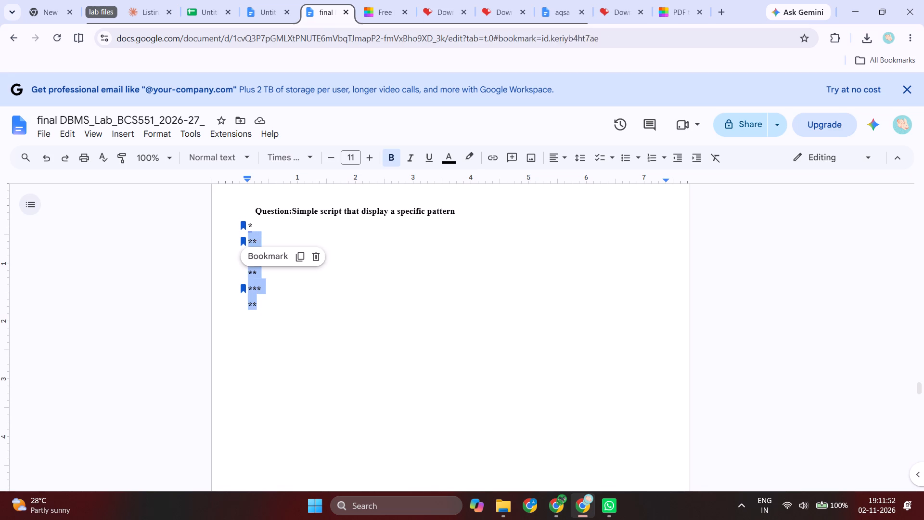
{"action": "left_click_drag", "start_coordinate": [248, 231], "coordinate": [246, 227]}
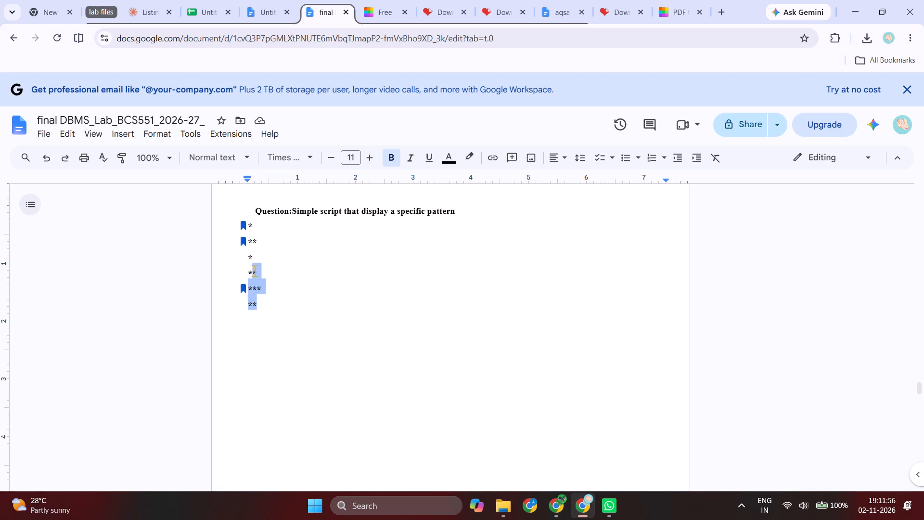
{"action": "left_click", "coordinate": [247, 219]}
{"action": "left_click_drag", "start_coordinate": [247, 219], "coordinate": [256, 283]}
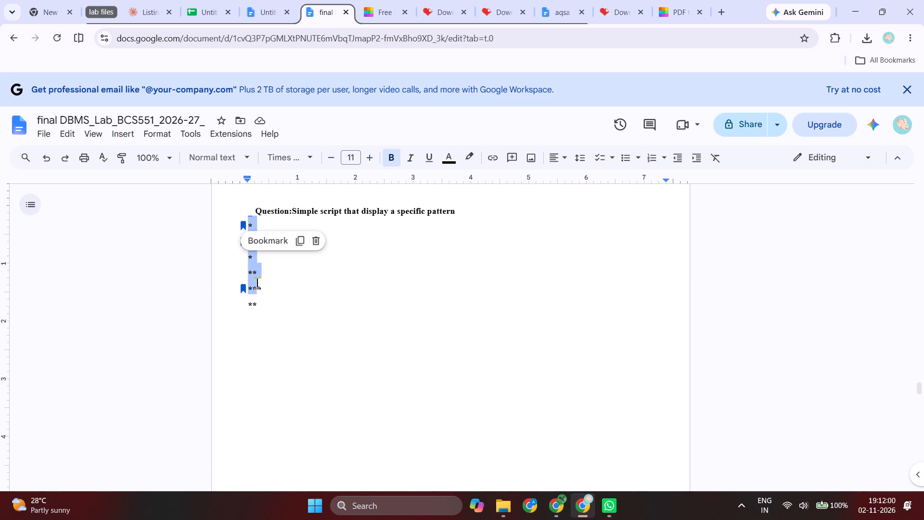
{"action": "left_click_drag", "start_coordinate": [256, 283], "coordinate": [256, 303]}
{"action": "right_click", "coordinate": [254, 275]}
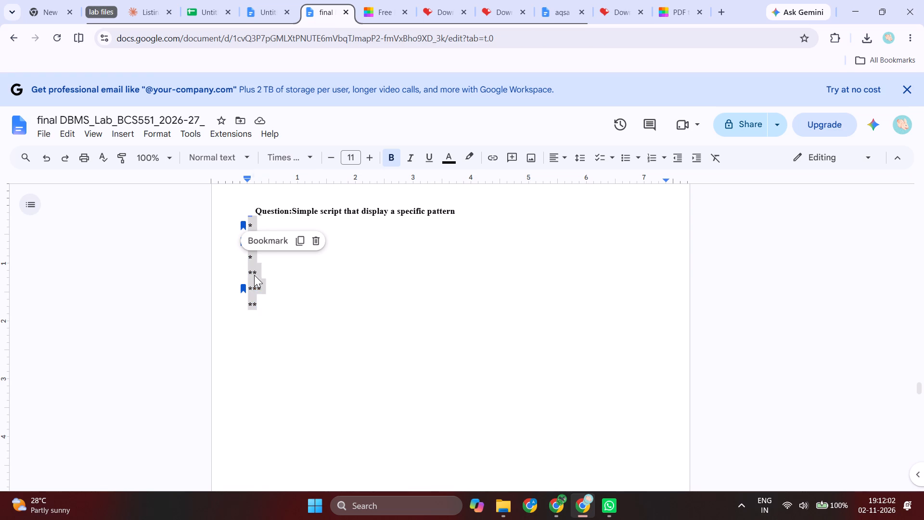
{"action": "left_click", "coordinate": [380, 476]}
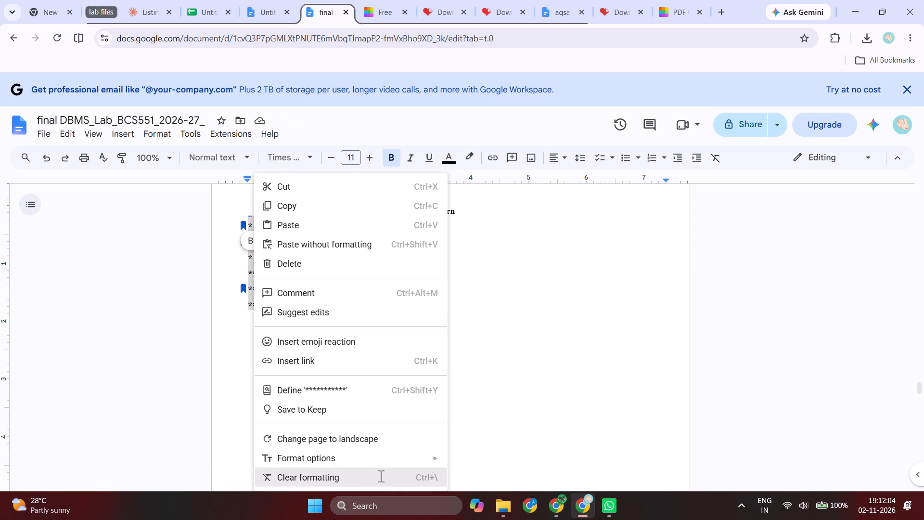
{"action": "left_click", "coordinate": [282, 311]}
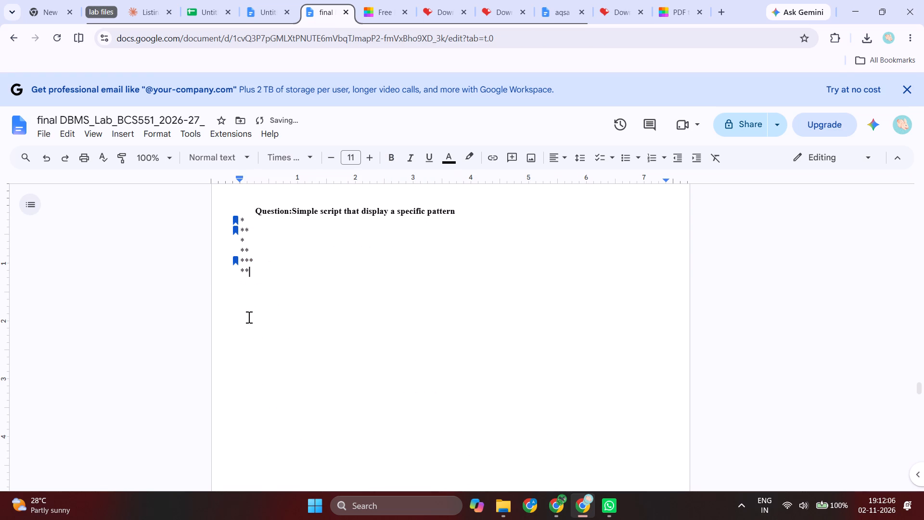
Add the remaining pattern rows *, ** and * on separate lines below the six star rows under the question.
{"action": "left_click", "coordinate": [248, 317]}
{"action": "key", "text": "Down"}
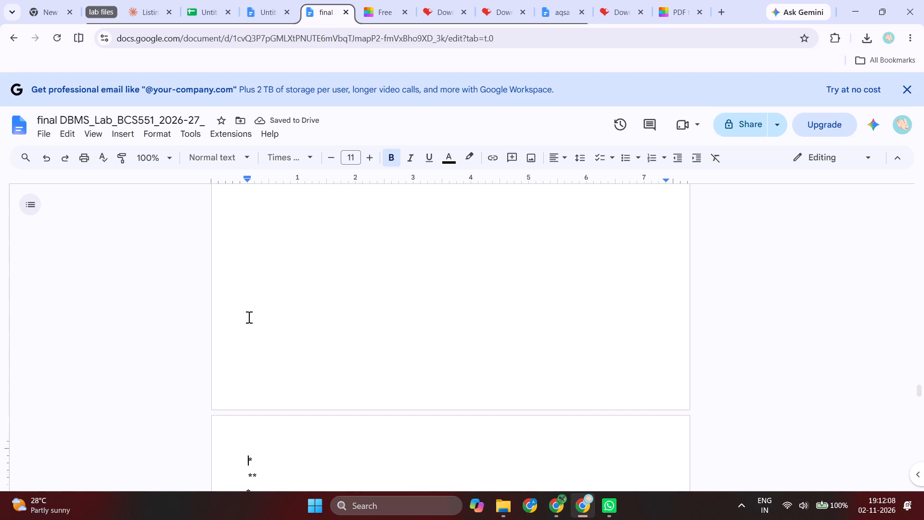
{"action": "scroll", "coordinate": [248, 317], "scroll_direction": "right", "scroll_amount": 1}
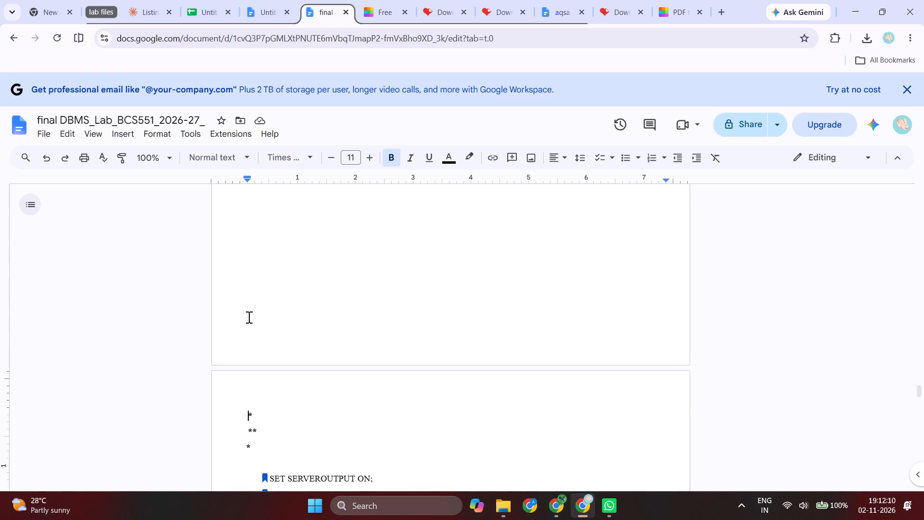
{"action": "scroll", "coordinate": [248, 317], "scroll_direction": "right", "scroll_amount": 1}
{"action": "scroll", "coordinate": [248, 317], "scroll_direction": "up", "scroll_amount": 4}
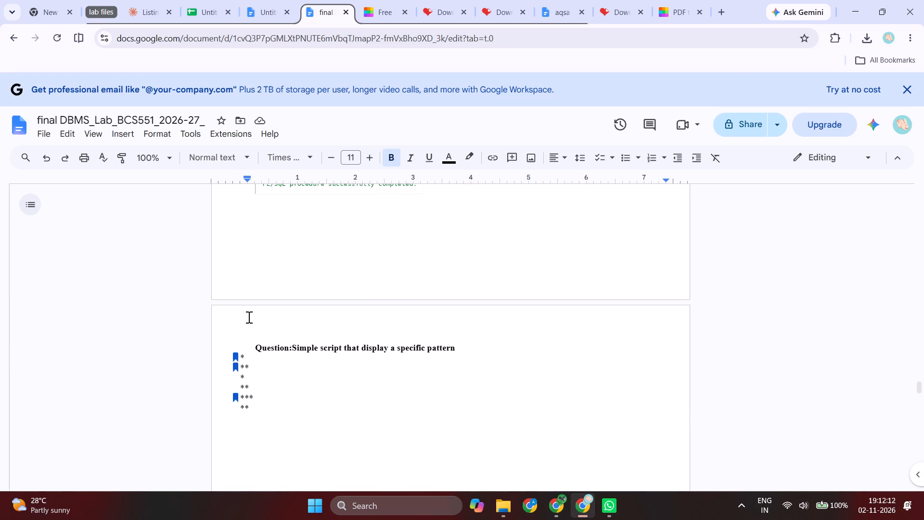
{"action": "left_click", "coordinate": [251, 408]}
{"action": "key", "text": "Return"}
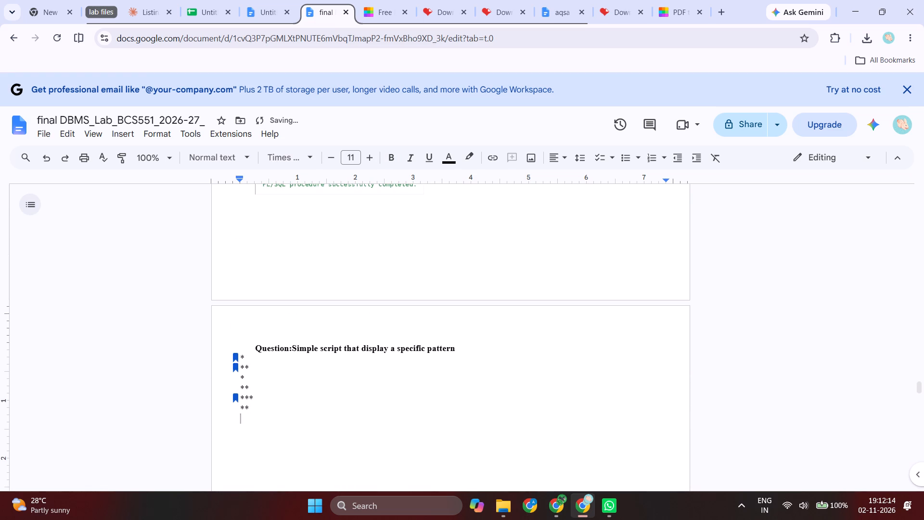
{"action": "key", "text": "shift+asterisk"}
{"action": "key", "text": "Return"}
{"action": "scroll", "coordinate": [251, 408], "scroll_direction": "down", "scroll_amount": 6}
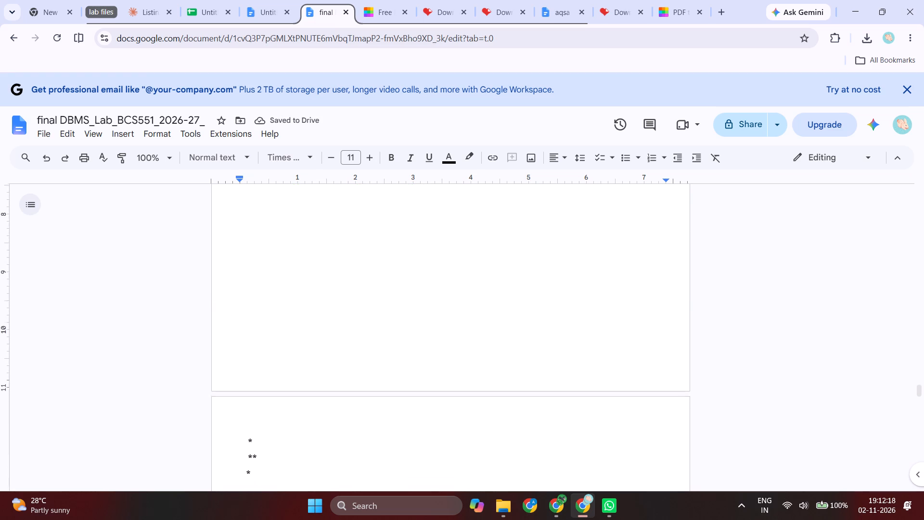
{"action": "scroll", "coordinate": [251, 408], "scroll_direction": "up", "scroll_amount": 1}
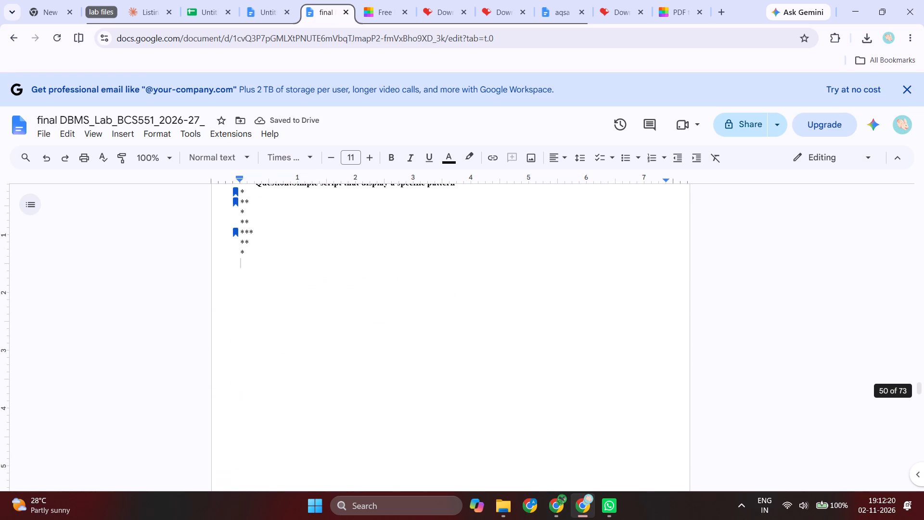
{"action": "type", "text": "**"}
{"action": "key", "text": "Return"}
{"action": "key", "text": "shift+asterisk"}
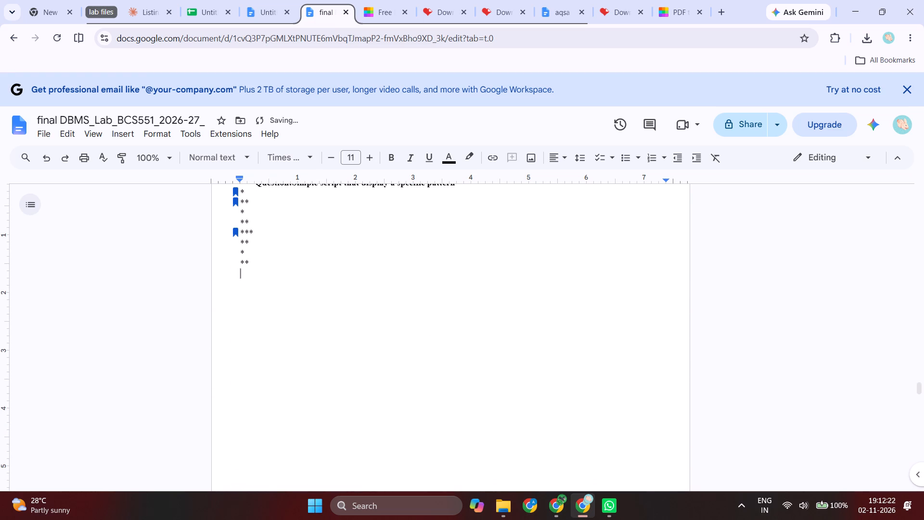
Delete the three leftover star rows above SET SERVEROUTPUT ON on the following page.
{"action": "scroll", "coordinate": [251, 408], "scroll_direction": "down", "scroll_amount": 5}
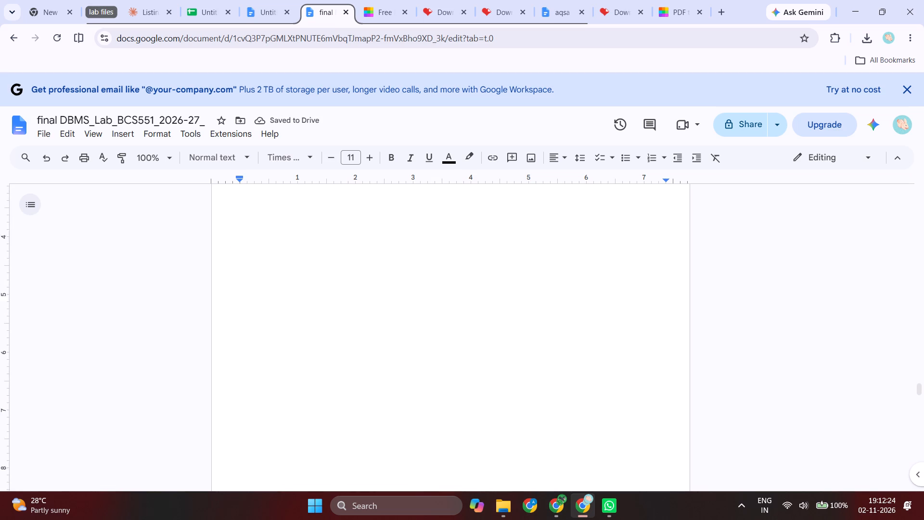
{"action": "scroll", "coordinate": [251, 408], "scroll_direction": "down", "scroll_amount": 3}
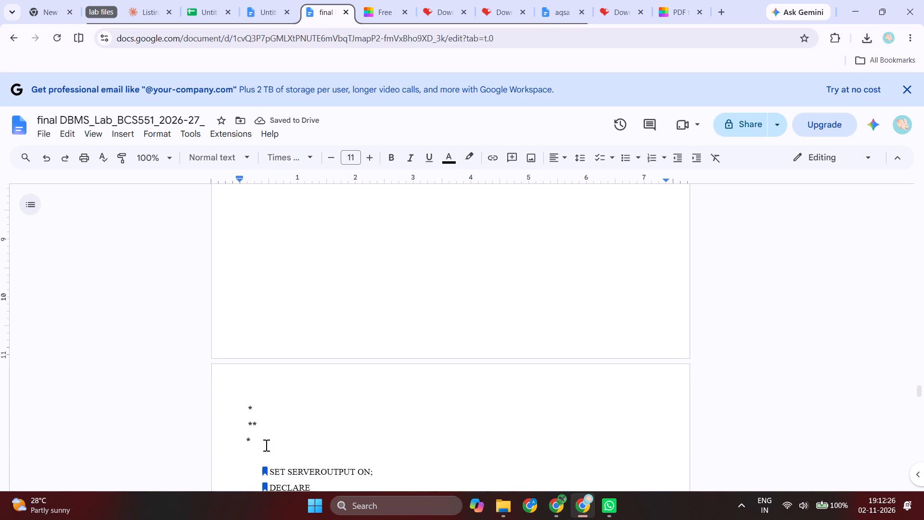
{"action": "left_click", "coordinate": [265, 444]}
{"action": "key", "text": "BackSpace"}
{"action": "key", "text": "BackSpace"}
{"action": "key", "text": "BackSpace"}
{"action": "key", "text": "BackSpace"}
{"action": "key", "text": "BackSpace"}
{"action": "key", "text": "BackSpace"}
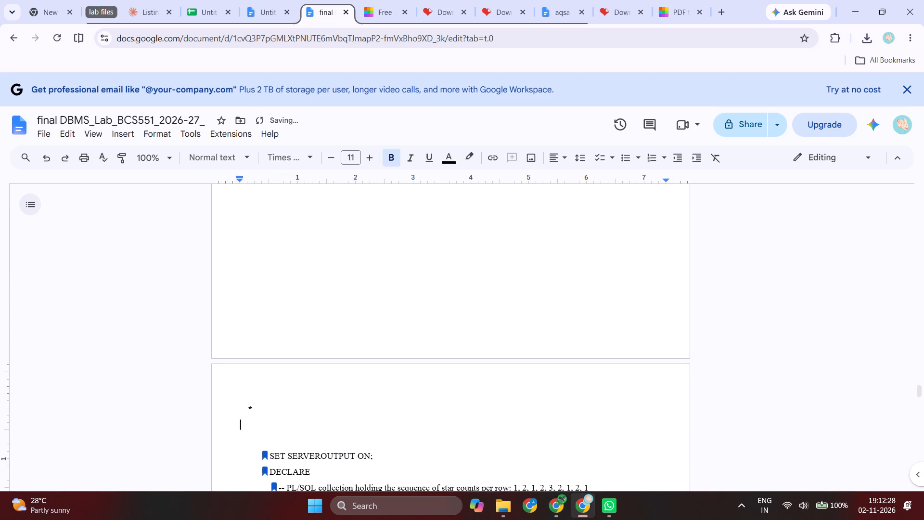
{"action": "key", "text": "BackSpace"}
{"action": "key", "text": "BackSpace"}
{"action": "key", "text": "BackSpace"}
{"action": "key", "text": "BackSpace"}
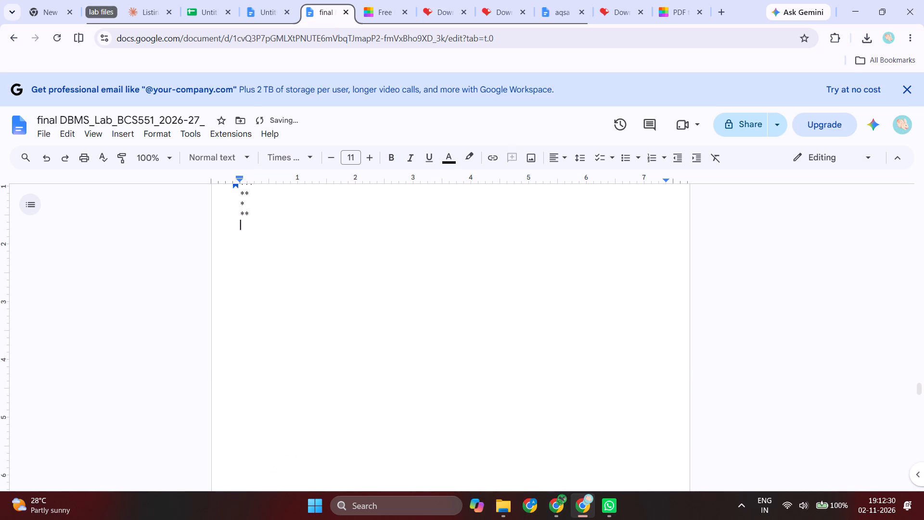
Examine the page layout of the pattern script, its output and the average and factorial questions that follow.
{"action": "scroll", "coordinate": [265, 444], "scroll_direction": "down", "scroll_amount": 7}
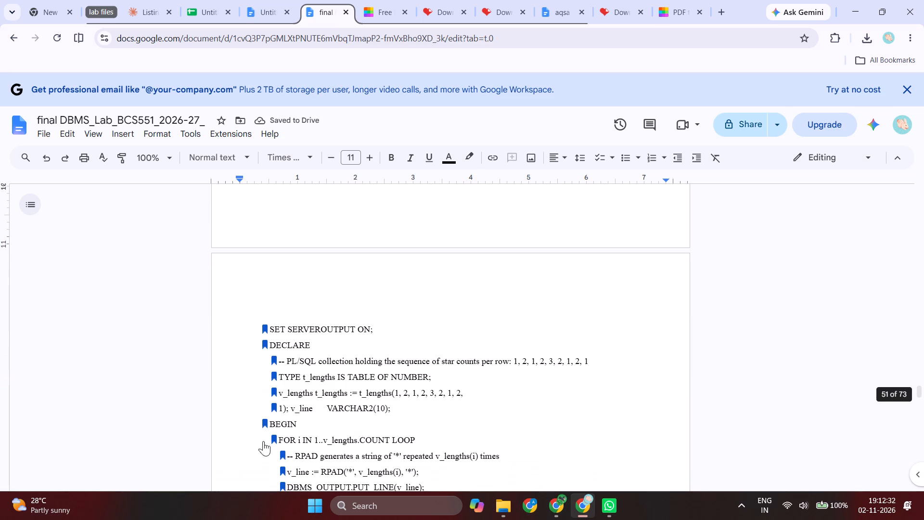
{"action": "scroll", "coordinate": [260, 415], "scroll_direction": "down", "scroll_amount": 5}
{"action": "scroll", "coordinate": [260, 415], "scroll_direction": "up", "scroll_amount": 1}
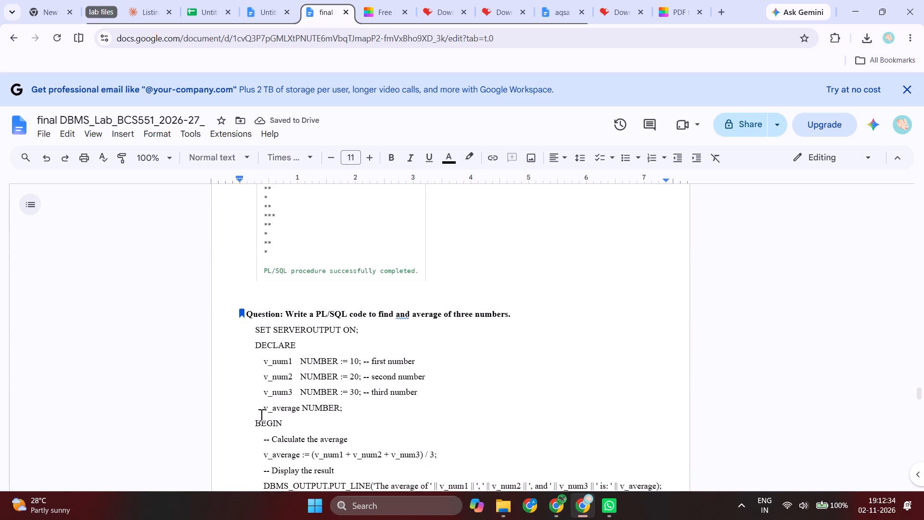
{"action": "scroll", "coordinate": [260, 415], "scroll_direction": "up", "scroll_amount": 2}
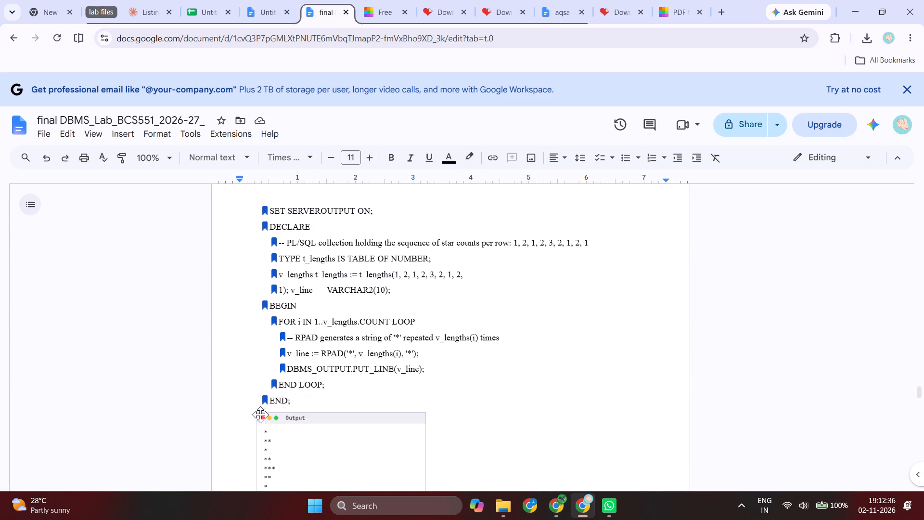
{"action": "scroll", "coordinate": [260, 415], "scroll_direction": "up", "scroll_amount": 6}
{"action": "scroll", "coordinate": [260, 415], "scroll_direction": "down", "scroll_amount": 2}
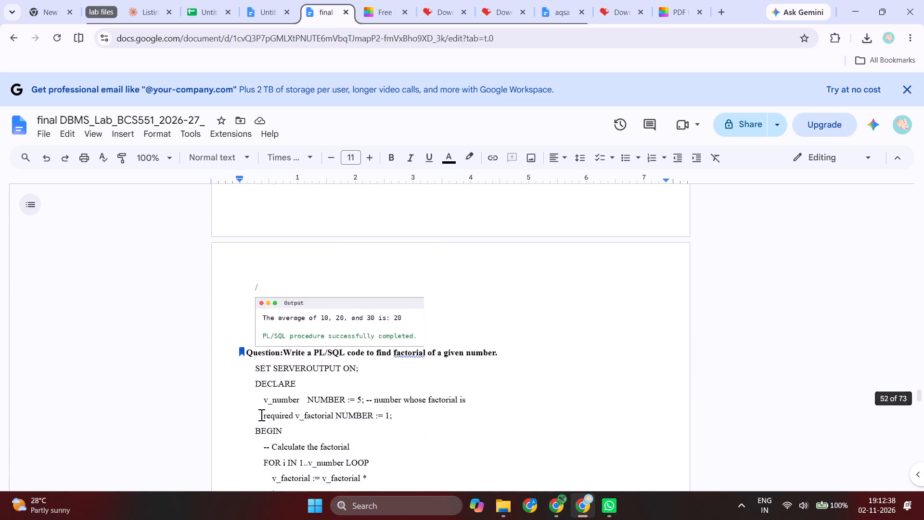
{"action": "scroll", "coordinate": [260, 415], "scroll_direction": "up", "scroll_amount": 4}
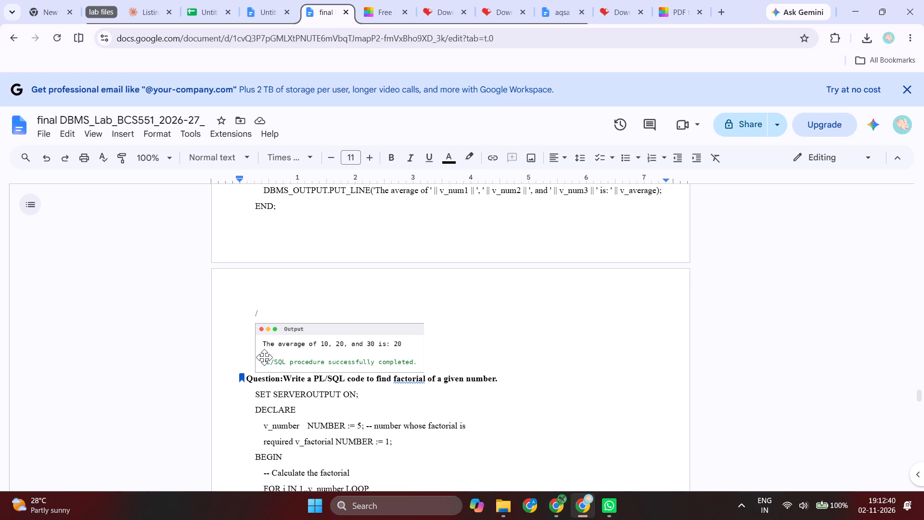
{"action": "scroll", "coordinate": [257, 328], "scroll_direction": "up", "scroll_amount": 5}
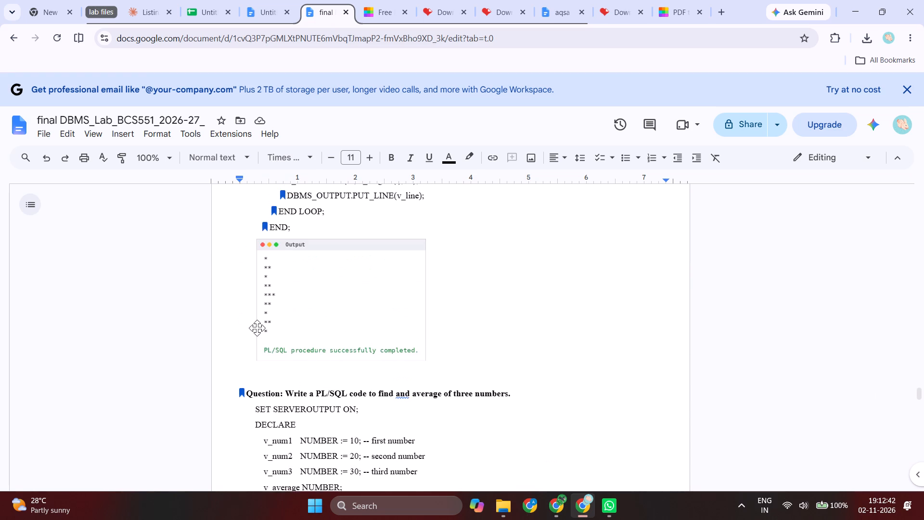
Copy the pattern script from SET SERVEROUTPUT ON through END; and paste it after a blank line below the star rows.
{"action": "scroll", "coordinate": [257, 328], "scroll_direction": "up", "scroll_amount": 5}
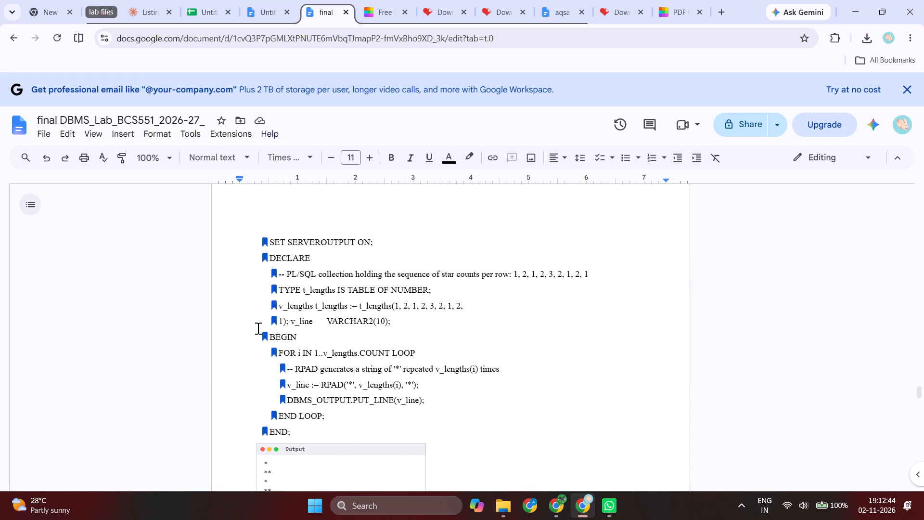
{"action": "left_click_drag", "start_coordinate": [297, 430], "coordinate": [297, 352]}
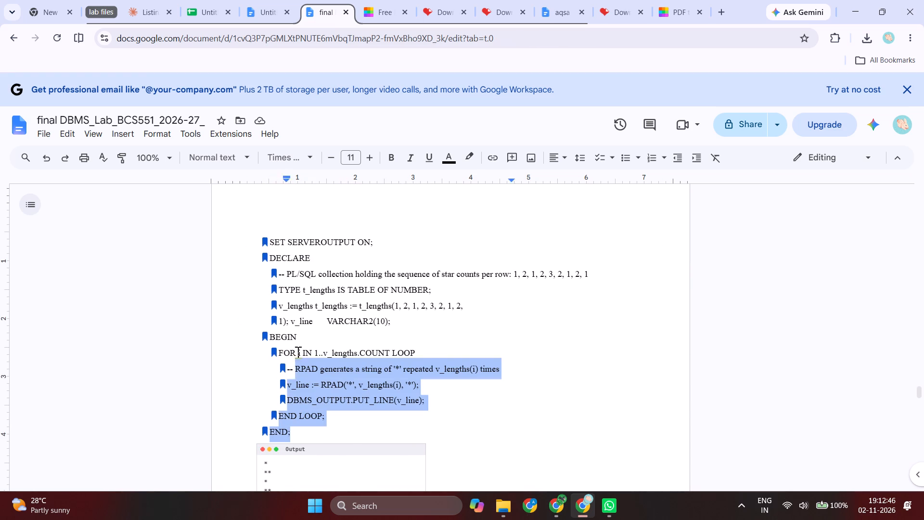
{"action": "left_click_drag", "start_coordinate": [297, 352], "coordinate": [268, 234]}
{"action": "key", "text": "ctrl+c"}
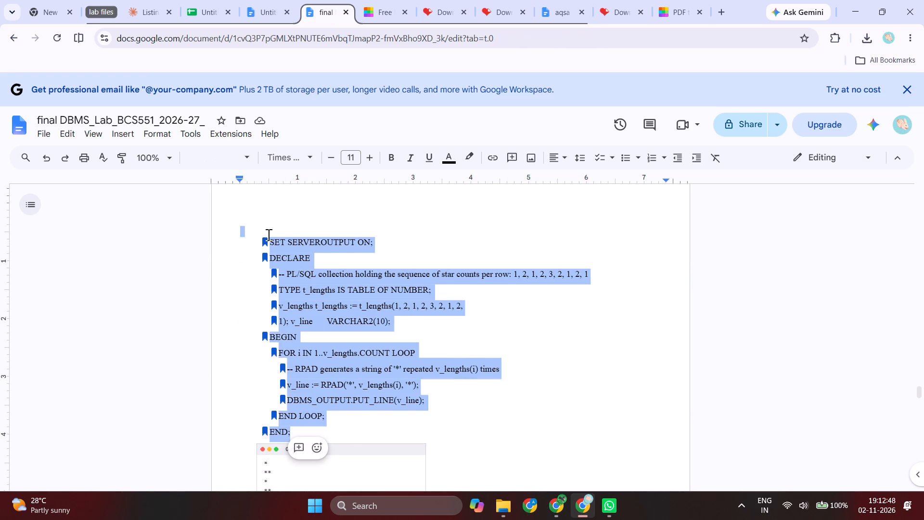
{"action": "scroll", "coordinate": [268, 234], "scroll_direction": "up", "scroll_amount": 8}
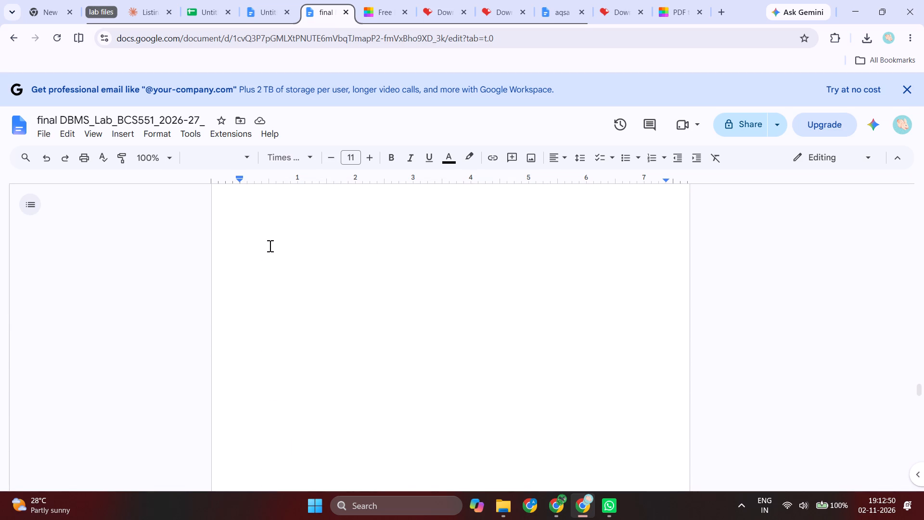
{"action": "scroll", "coordinate": [269, 246], "scroll_direction": "up", "scroll_amount": 2}
{"action": "left_click", "coordinate": [268, 242]}
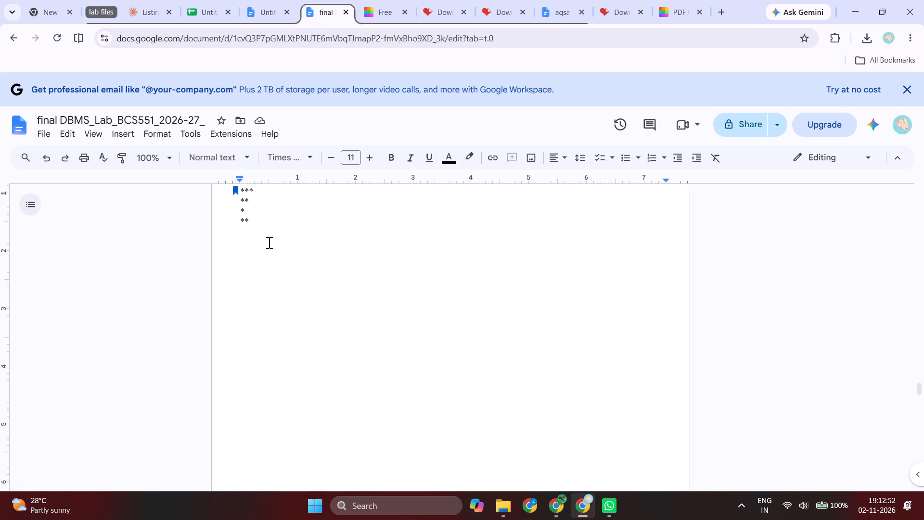
{"action": "key", "text": "Return"}
{"action": "key", "text": "ctrl+v"}
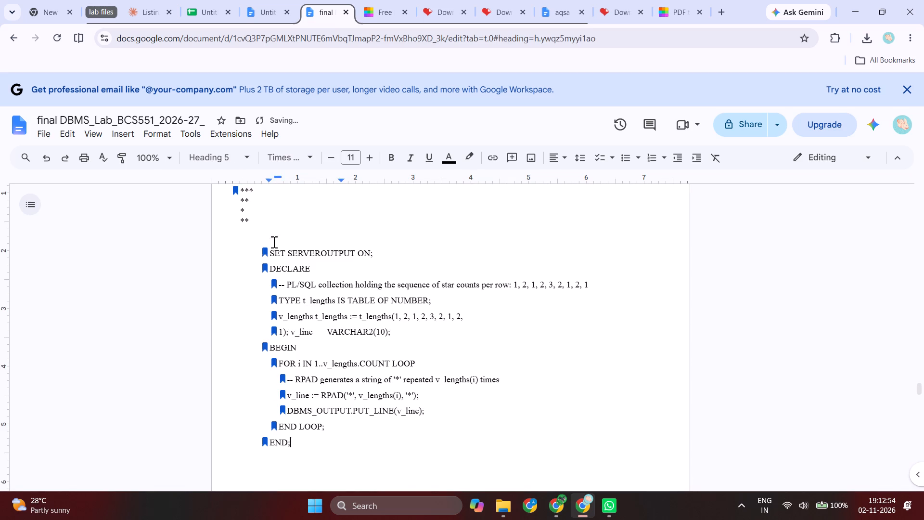
Delete the original copy of the pattern script, from SET SERVEROUTPUT ON through END;, above the output image on the following page.
{"action": "scroll", "coordinate": [283, 313], "scroll_direction": "down", "scroll_amount": 4}
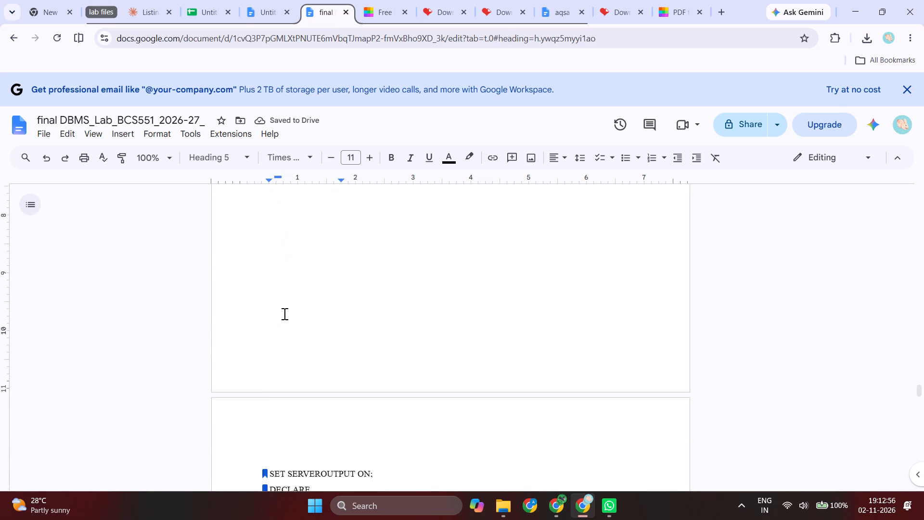
{"action": "scroll", "coordinate": [283, 313], "scroll_direction": "down", "scroll_amount": 3}
{"action": "left_click_drag", "start_coordinate": [297, 393], "coordinate": [286, 300]}
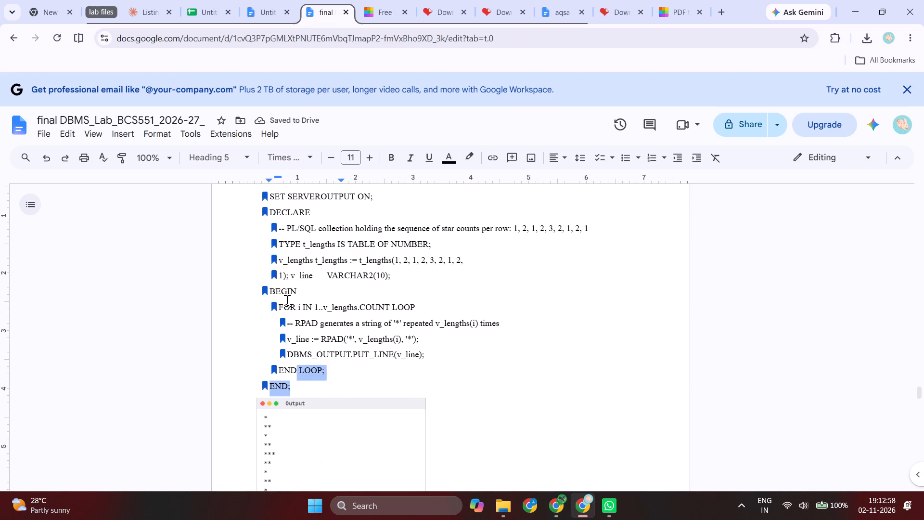
{"action": "left_click_drag", "start_coordinate": [286, 300], "coordinate": [267, 200]}
{"action": "key", "text": "BackSpace"}
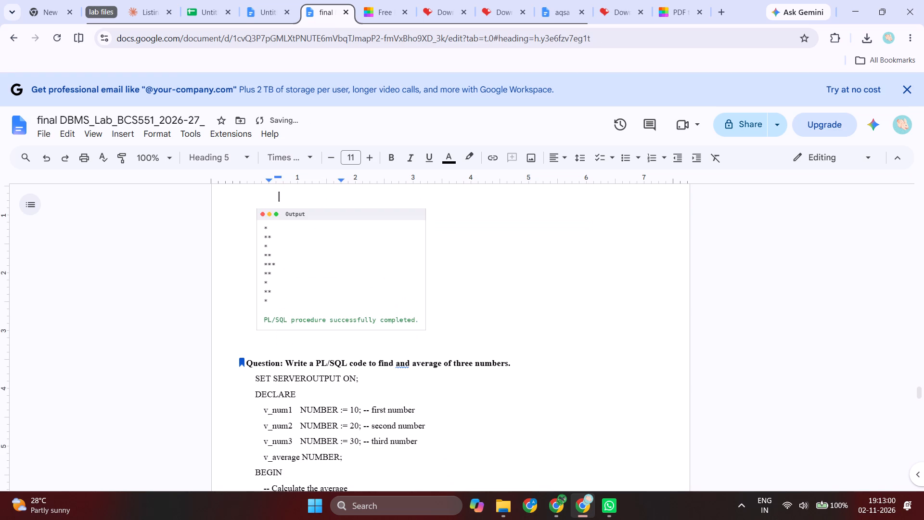
Remove the blank lines between the pattern output image and the pasted script's END line on the preceding page.
{"action": "scroll", "coordinate": [267, 200], "scroll_direction": "up", "scroll_amount": 2}
{"action": "key", "text": "BackSpace"}
{"action": "key", "text": "BackSpace"}
{"action": "key", "text": "BackSpace"}
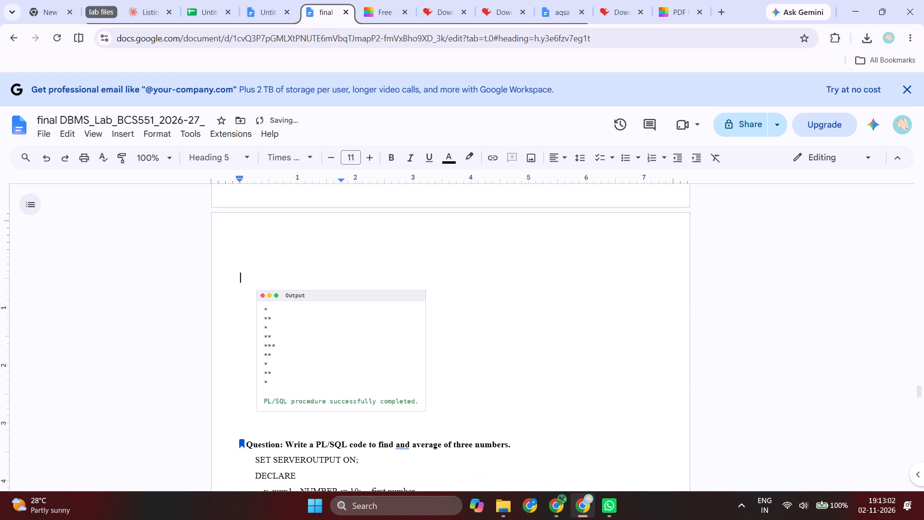
{"action": "key", "text": "BackSpace"}
{"action": "key", "text": "BackSpace"}
{"action": "key", "text": "BackSpace"}
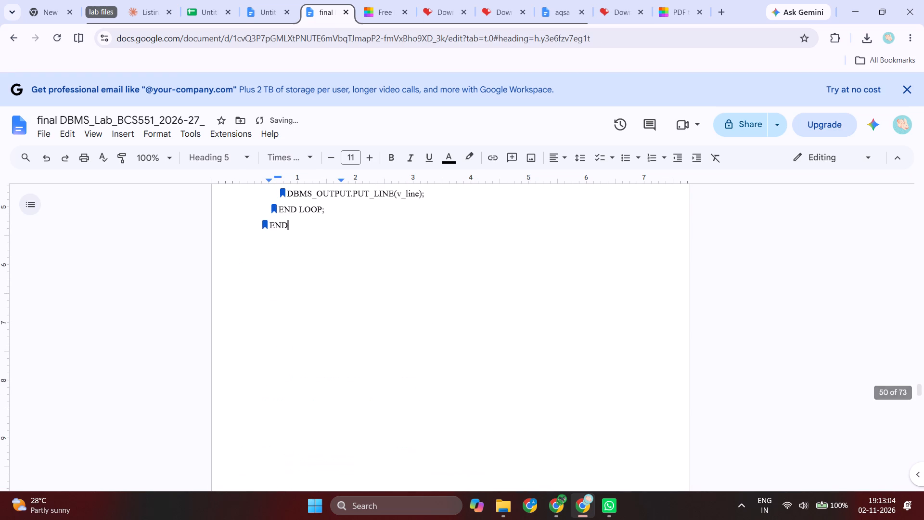
Move the star pattern output image up to directly below the END line of the pasted pattern script.
{"action": "scroll", "coordinate": [267, 200], "scroll_direction": "down", "scroll_amount": 5}
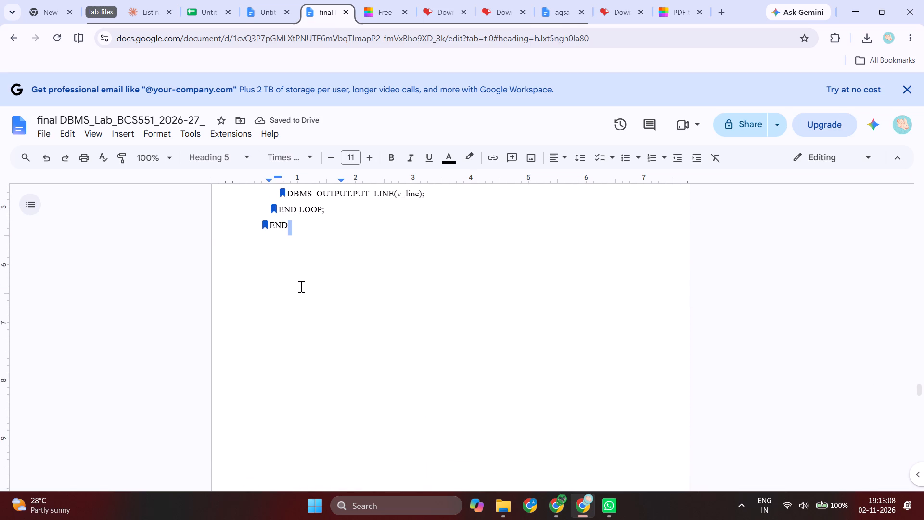
{"action": "left_click", "coordinate": [300, 286]}
{"action": "scroll", "coordinate": [300, 286], "scroll_direction": "down", "scroll_amount": 5}
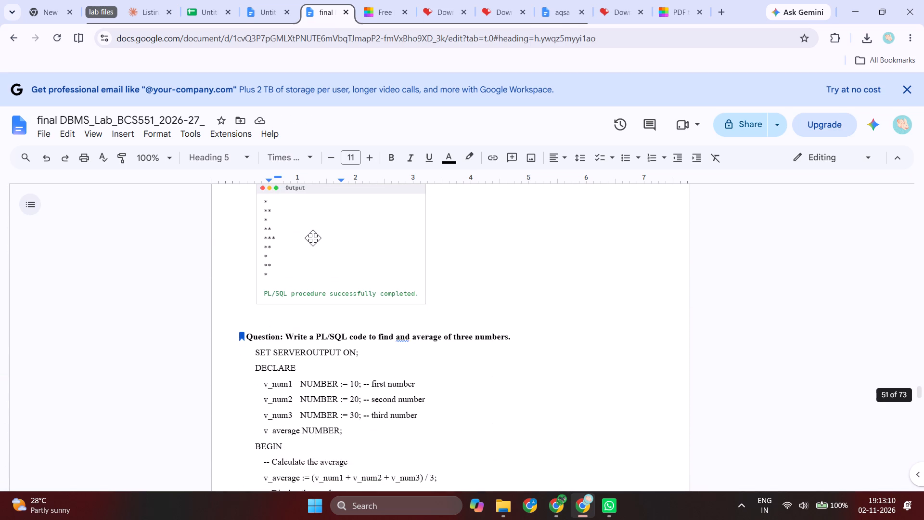
{"action": "left_click_drag", "start_coordinate": [316, 230], "coordinate": [317, 186]}
{"action": "left_click_drag", "start_coordinate": [322, 244], "coordinate": [323, 159]}
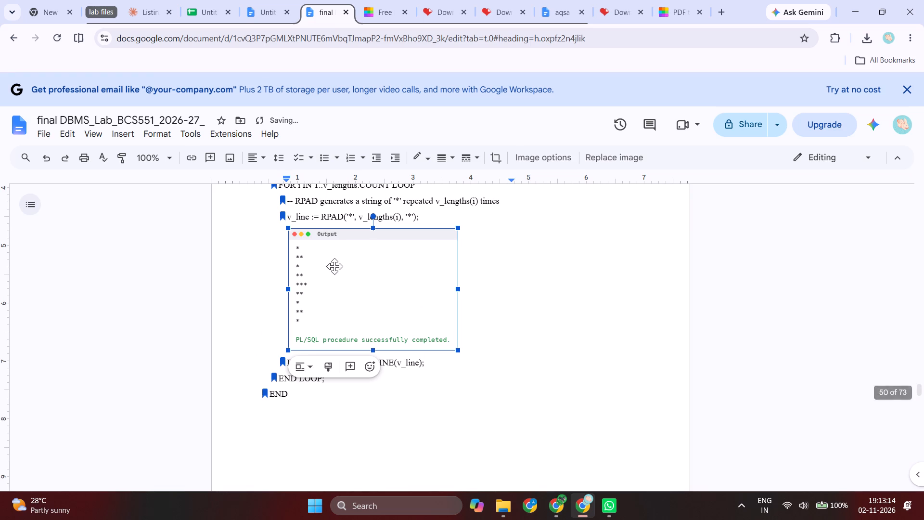
{"action": "left_click_drag", "start_coordinate": [334, 266], "coordinate": [317, 431]}
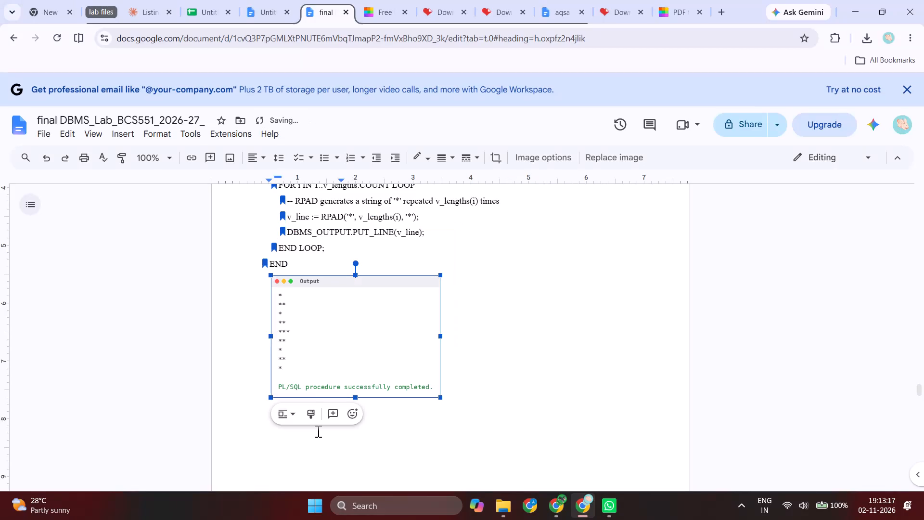
Examine the page layout around the average question, its script and its output on the following page.
{"action": "scroll", "coordinate": [404, 414], "scroll_direction": "down", "scroll_amount": 4}
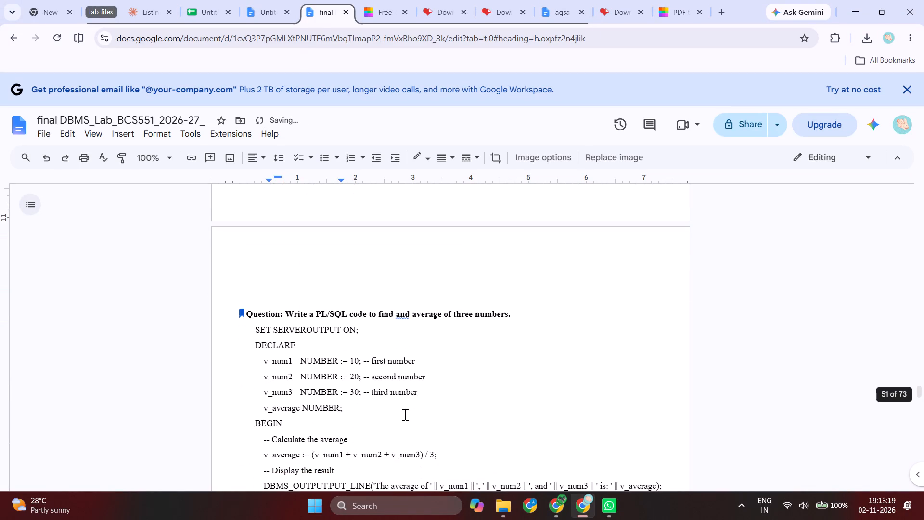
{"action": "scroll", "coordinate": [404, 414], "scroll_direction": "down", "scroll_amount": 1}
{"action": "scroll", "coordinate": [276, 272], "scroll_direction": "up", "scroll_amount": 2}
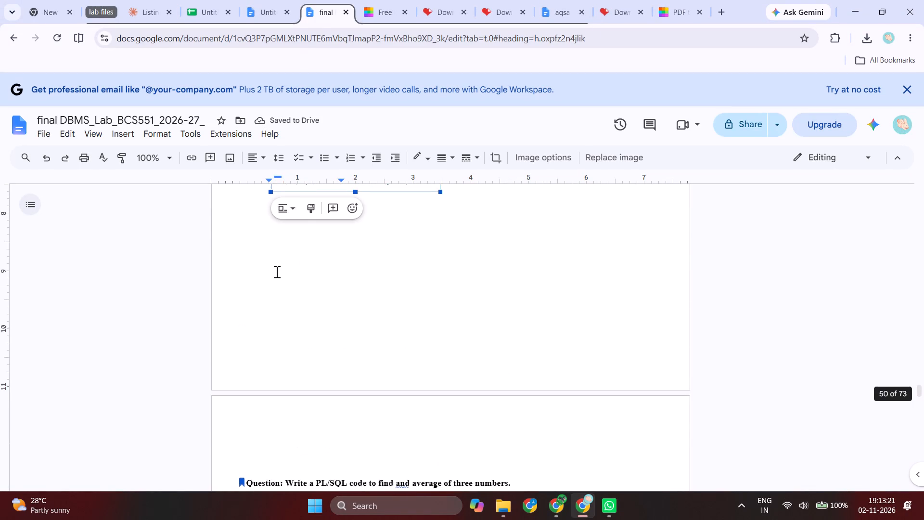
{"action": "scroll", "coordinate": [276, 272], "scroll_direction": "up", "scroll_amount": 2}
{"action": "scroll", "coordinate": [276, 272], "scroll_direction": "down", "scroll_amount": 5}
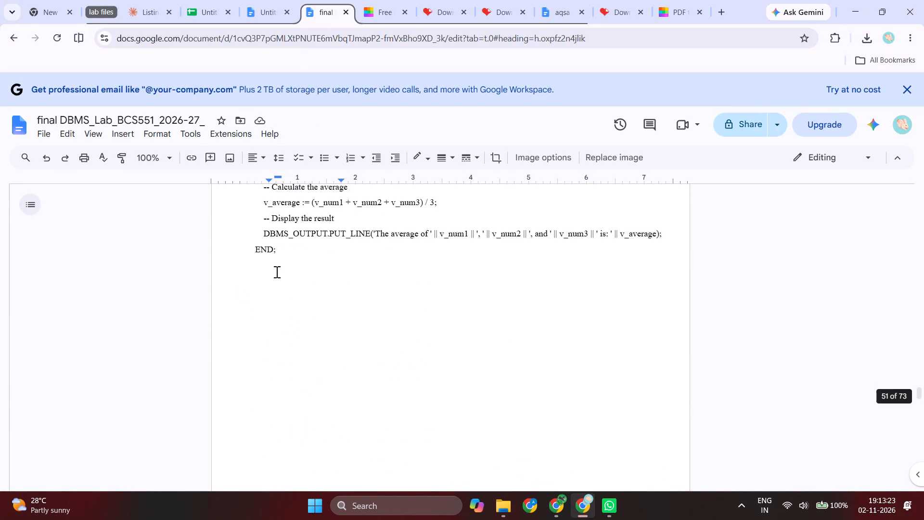
{"action": "scroll", "coordinate": [276, 272], "scroll_direction": "down", "scroll_amount": 5}
{"action": "scroll", "coordinate": [276, 272], "scroll_direction": "up", "scroll_amount": 2}
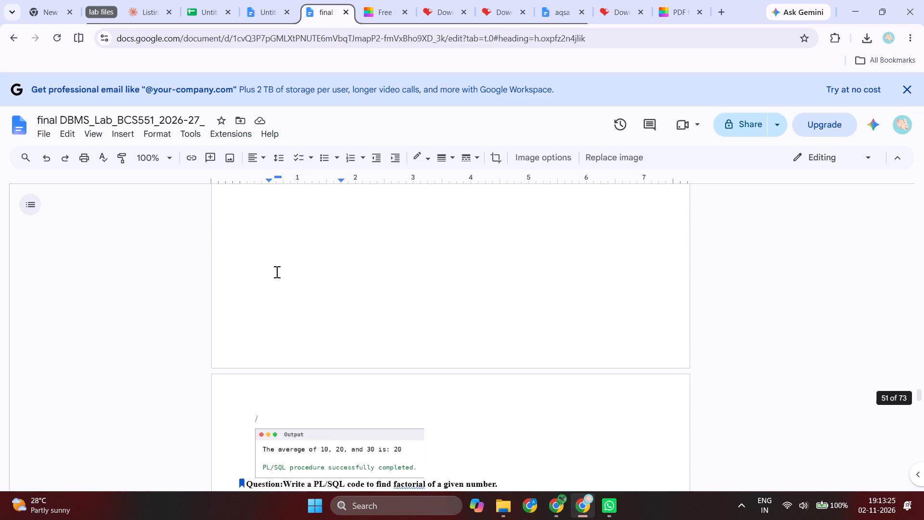
{"action": "scroll", "coordinate": [276, 272], "scroll_direction": "up", "scroll_amount": 2}
{"action": "scroll", "coordinate": [276, 272], "scroll_direction": "down", "scroll_amount": 2}
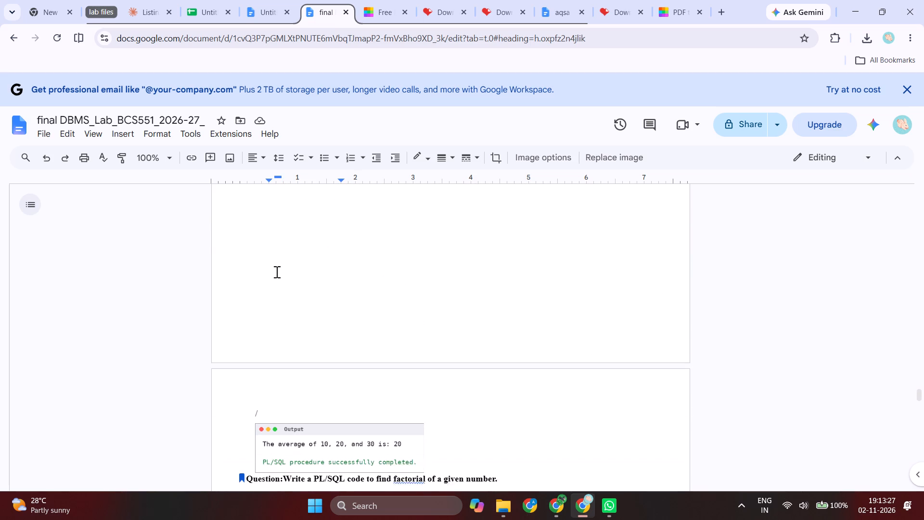
Try to bring the / line above the average output up to the end of the average script.
{"action": "scroll", "coordinate": [276, 272], "scroll_direction": "down", "scroll_amount": 1}
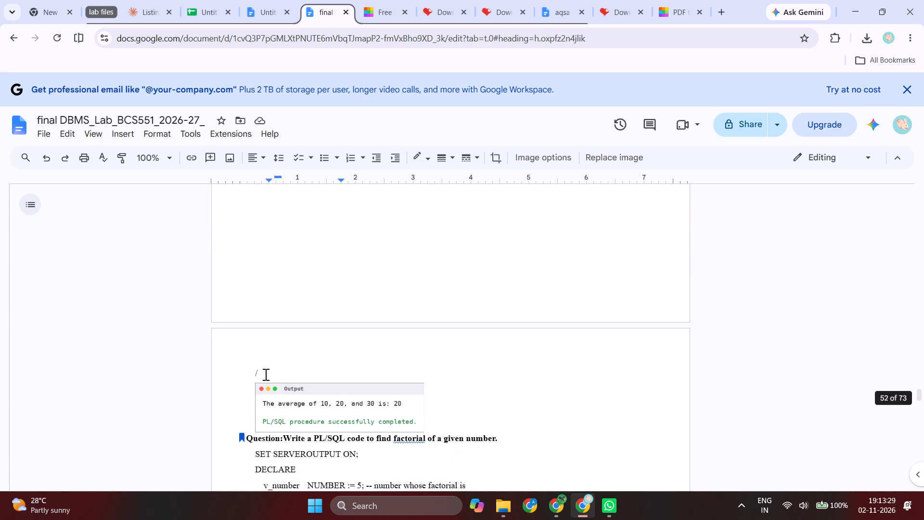
{"action": "left_click", "coordinate": [265, 374]}
{"action": "left_click", "coordinate": [253, 373]}
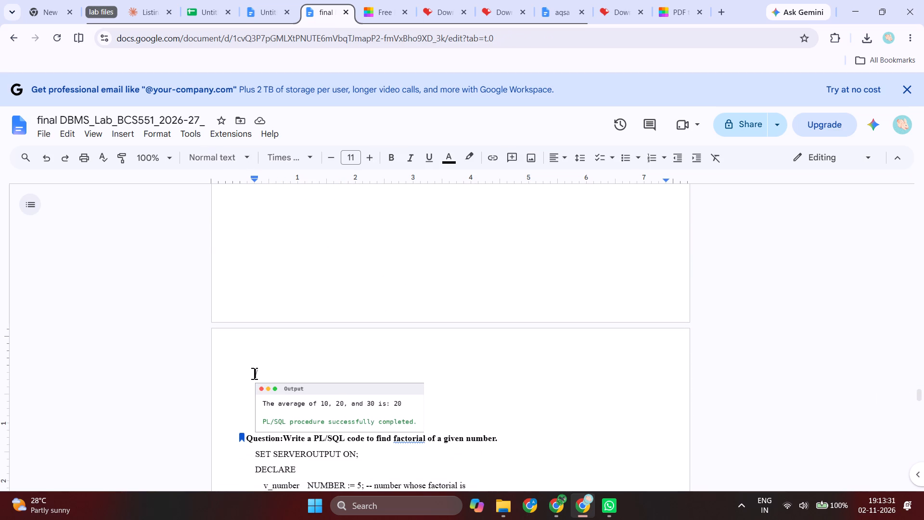
{"action": "key", "text": "BackSpace"}
{"action": "key", "text": "BackSpace"}
Move the average output image from the following page up to just below the average script's END line.
{"action": "scroll", "coordinate": [253, 373], "scroll_direction": "down", "scroll_amount": 1}
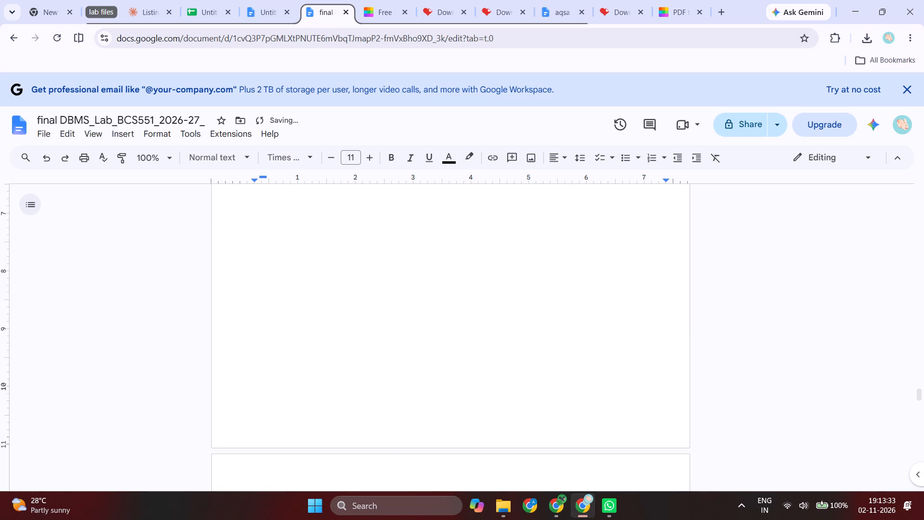
{"action": "scroll", "coordinate": [253, 373], "scroll_direction": "down", "scroll_amount": 3}
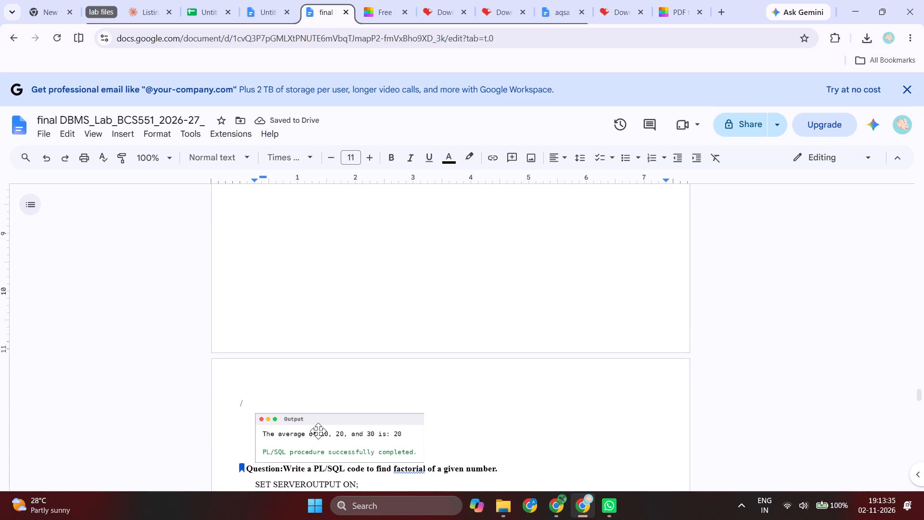
{"action": "left_click_drag", "start_coordinate": [318, 431], "coordinate": [321, 250]}
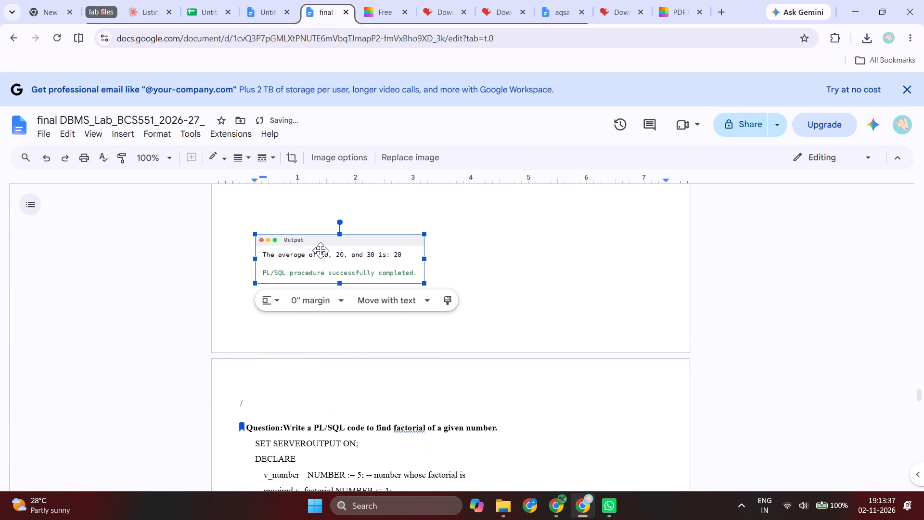
{"action": "scroll", "coordinate": [321, 250], "scroll_direction": "up", "scroll_amount": 2}
{"action": "left_click_drag", "start_coordinate": [321, 395], "coordinate": [327, 359]}
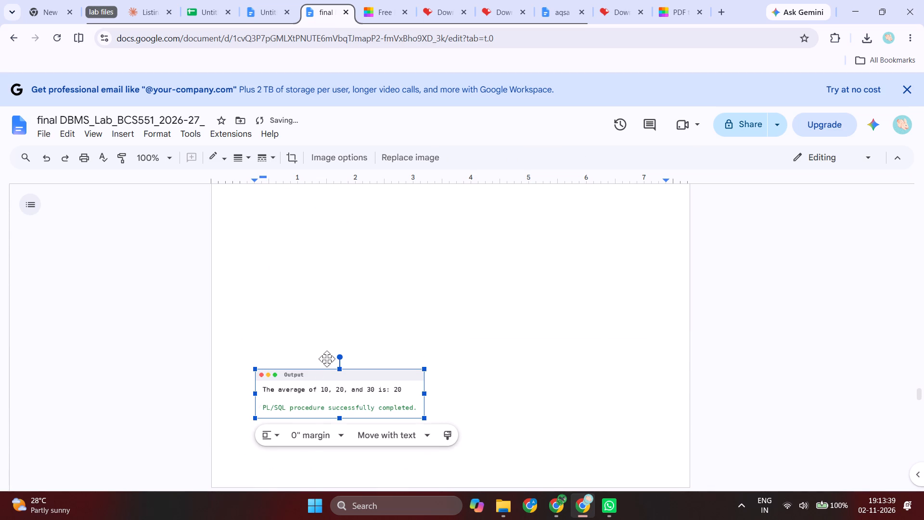
{"action": "left_click_drag", "start_coordinate": [327, 359], "coordinate": [329, 338]}
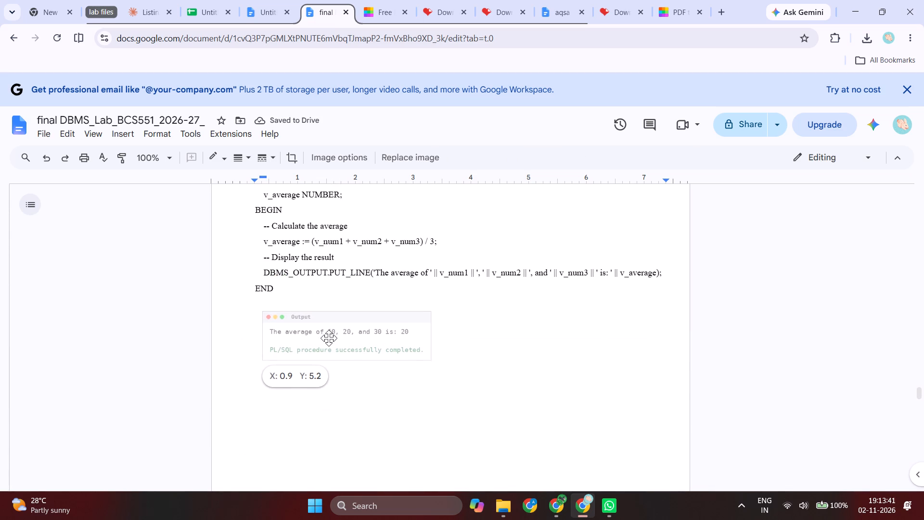
{"action": "left_click_drag", "start_coordinate": [329, 338], "coordinate": [329, 345]}
Copy the Area script lines from DBMS_OUTPUT.PUT_LINE('Values inserted successfully into Area table.') through END; and paste them on a new line below COMMIT.
{"action": "scroll", "coordinate": [373, 450], "scroll_direction": "down", "scroll_amount": 2}
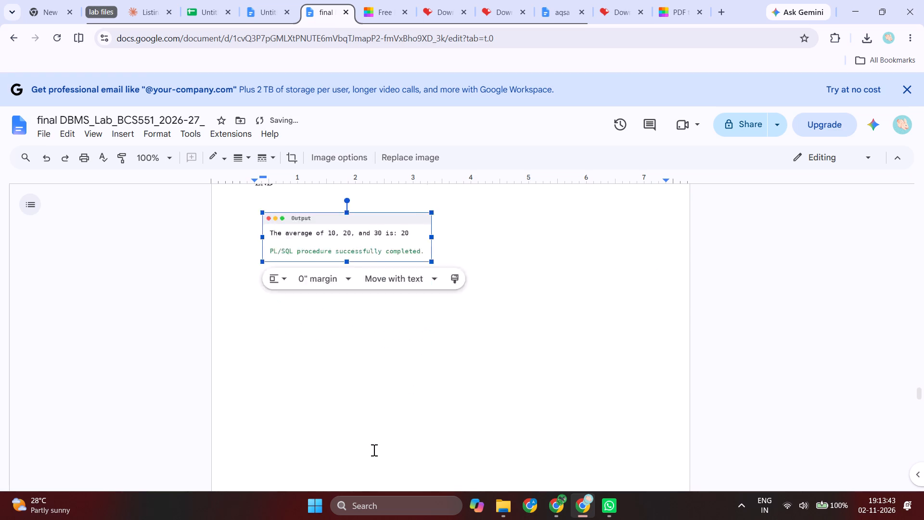
{"action": "scroll", "coordinate": [373, 450], "scroll_direction": "down", "scroll_amount": 3}
{"action": "scroll", "coordinate": [269, 399], "scroll_direction": "down", "scroll_amount": 8}
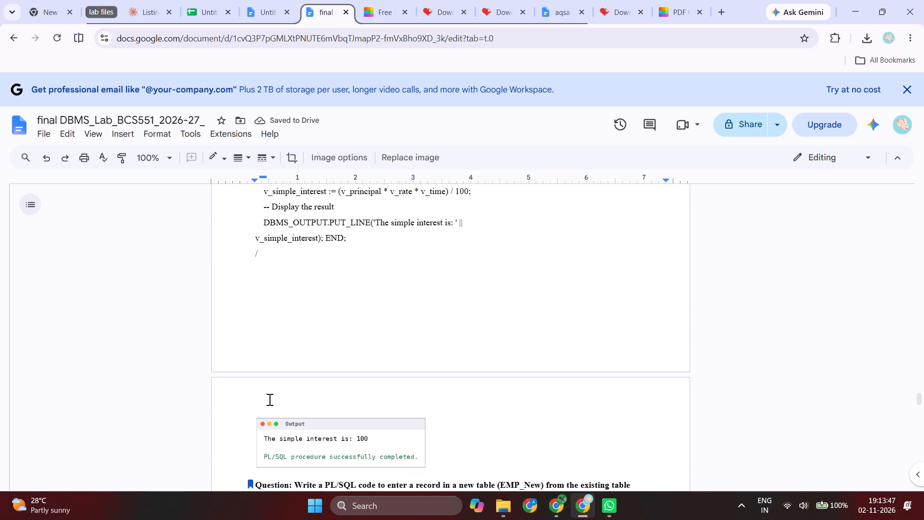
{"action": "scroll", "coordinate": [269, 399], "scroll_direction": "down", "scroll_amount": 8}
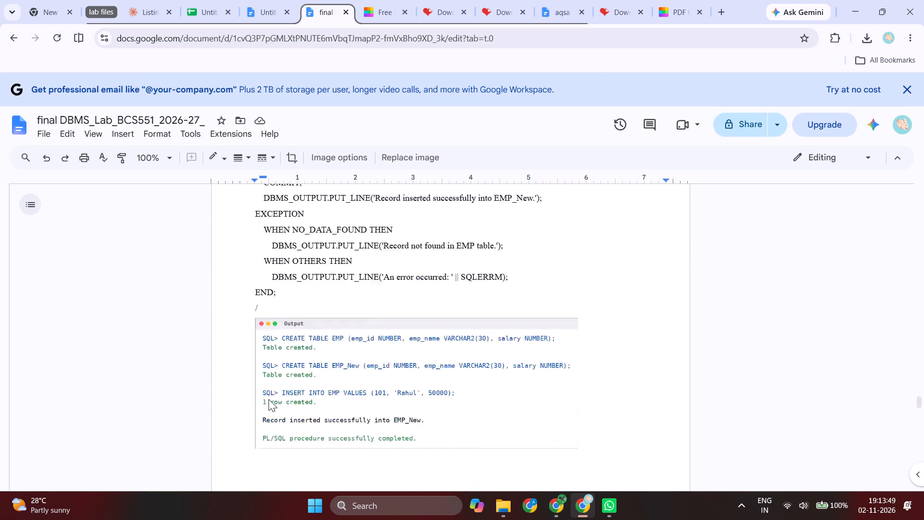
{"action": "scroll", "coordinate": [269, 399], "scroll_direction": "down", "scroll_amount": 8}
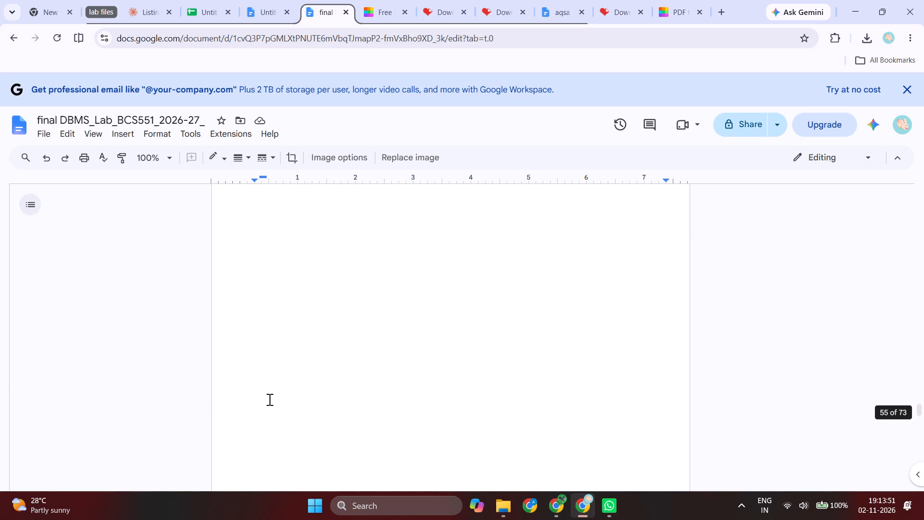
{"action": "scroll", "coordinate": [269, 399], "scroll_direction": "down", "scroll_amount": 6}
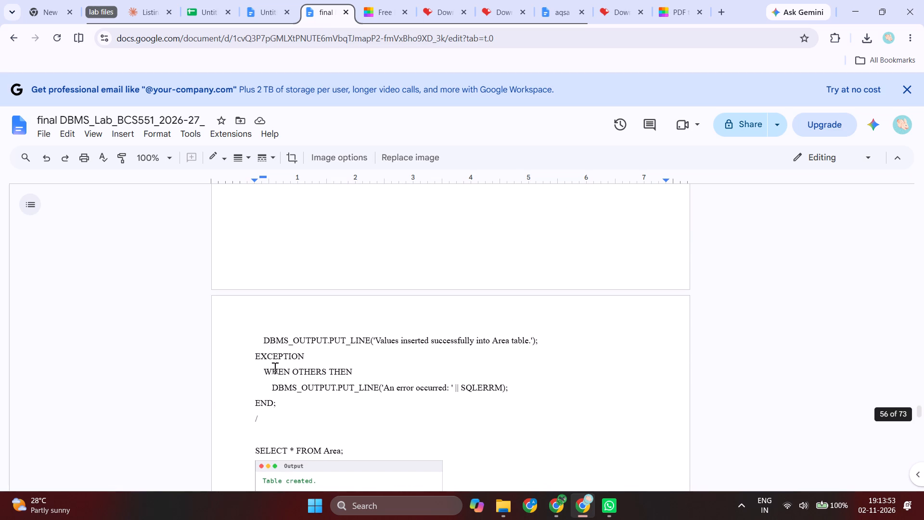
{"action": "left_click_drag", "start_coordinate": [280, 405], "coordinate": [269, 351]}
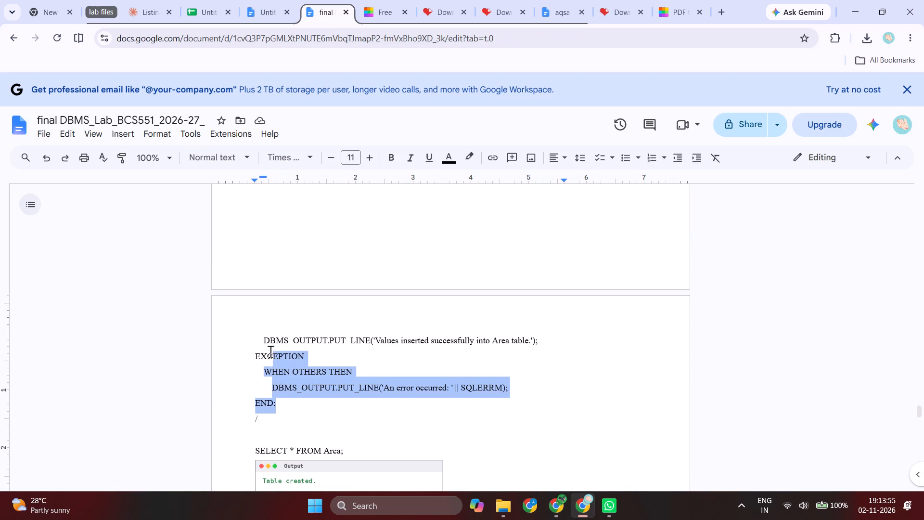
{"action": "left_click_drag", "start_coordinate": [269, 351], "coordinate": [265, 338]}
{"action": "key", "text": "ctrl+c"}
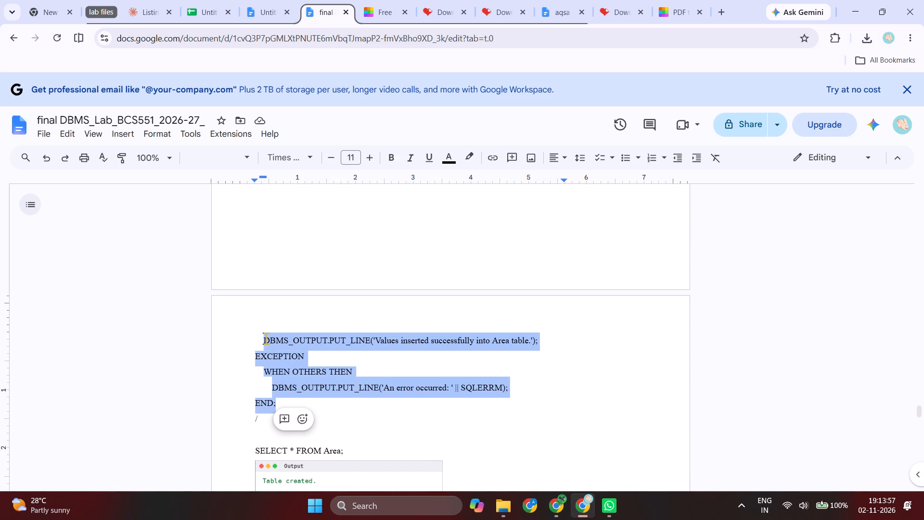
{"action": "left_click", "coordinate": [263, 338]}
{"action": "key", "text": "BackSpace"}
{"action": "key", "text": "BackSpace"}
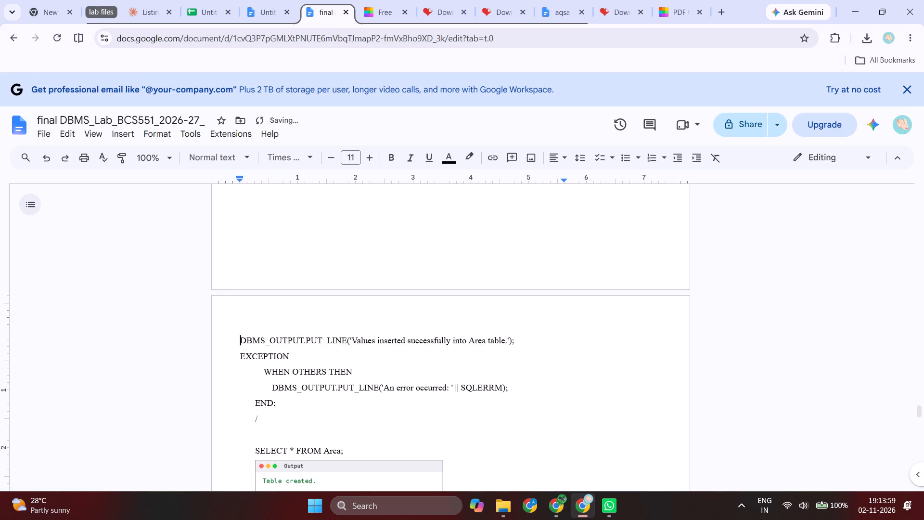
{"action": "key", "text": "BackSpace"}
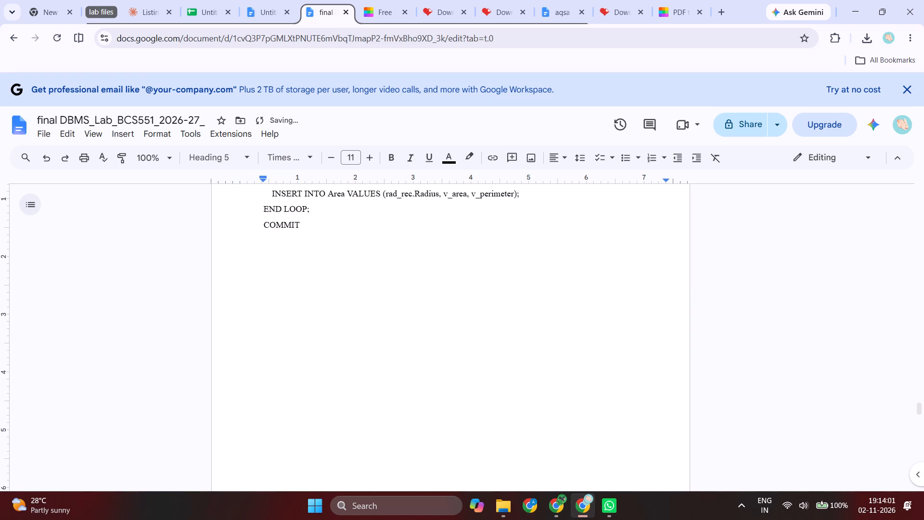
{"action": "key", "text": "Return"}
{"action": "key", "text": "ctrl+v"}
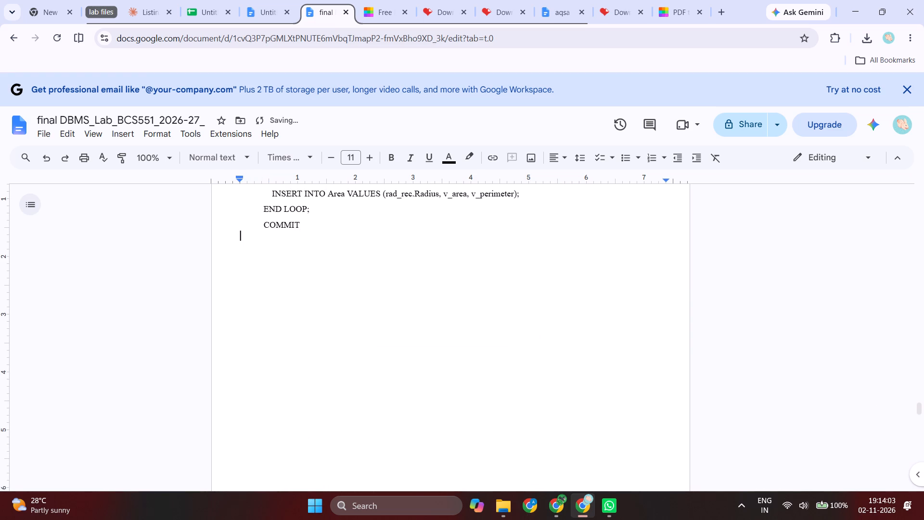
Delete the original DBMS_OUTPUT through END; lines above SELECT * FROM Area and the blank space left before the / line.
{"action": "scroll", "coordinate": [263, 338], "scroll_direction": "down", "scroll_amount": 4}
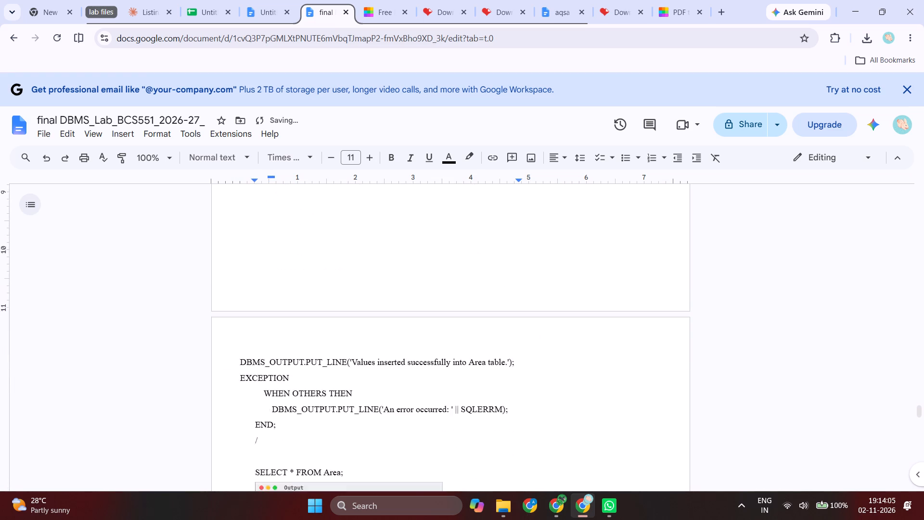
{"action": "scroll", "coordinate": [263, 338], "scroll_direction": "down", "scroll_amount": 1}
{"action": "left_click_drag", "start_coordinate": [286, 404], "coordinate": [243, 345]}
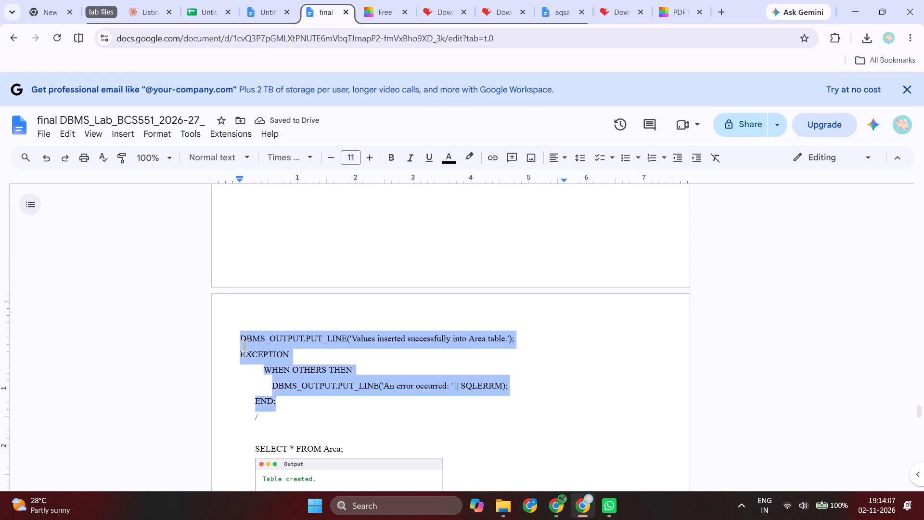
{"action": "left_click_drag", "start_coordinate": [243, 345], "coordinate": [241, 339]}
{"action": "key", "text": "BackSpace"}
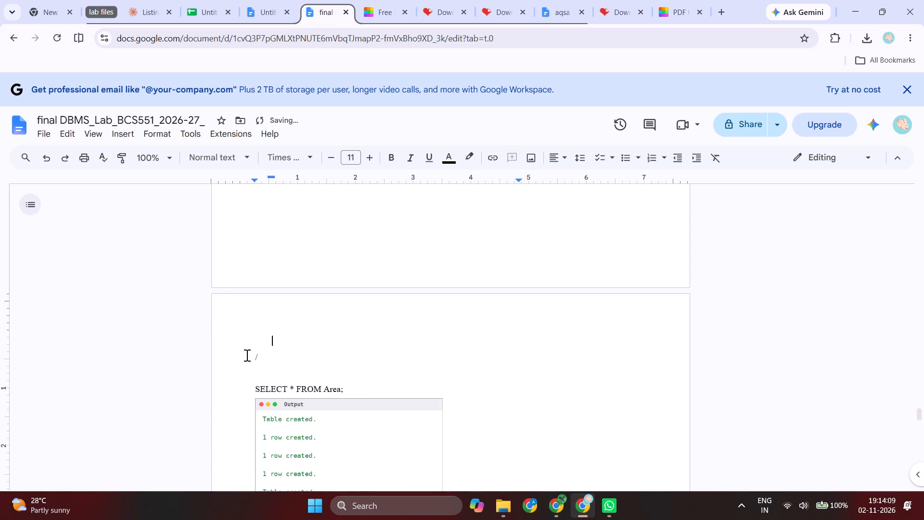
{"action": "key", "text": "BackSpace"}
{"action": "key", "text": "BackSpace"}
{"action": "key", "text": "BackSpace"}
{"action": "scroll", "coordinate": [257, 355], "scroll_direction": "down", "scroll_amount": 1}
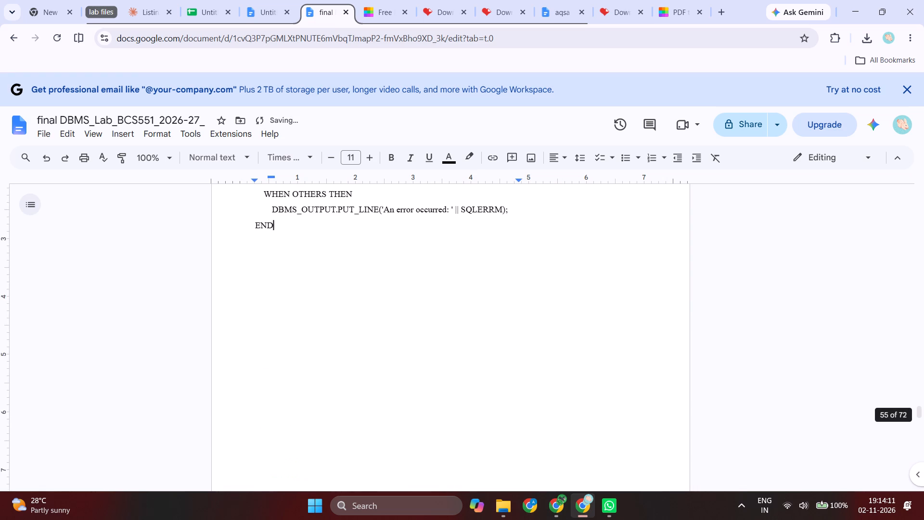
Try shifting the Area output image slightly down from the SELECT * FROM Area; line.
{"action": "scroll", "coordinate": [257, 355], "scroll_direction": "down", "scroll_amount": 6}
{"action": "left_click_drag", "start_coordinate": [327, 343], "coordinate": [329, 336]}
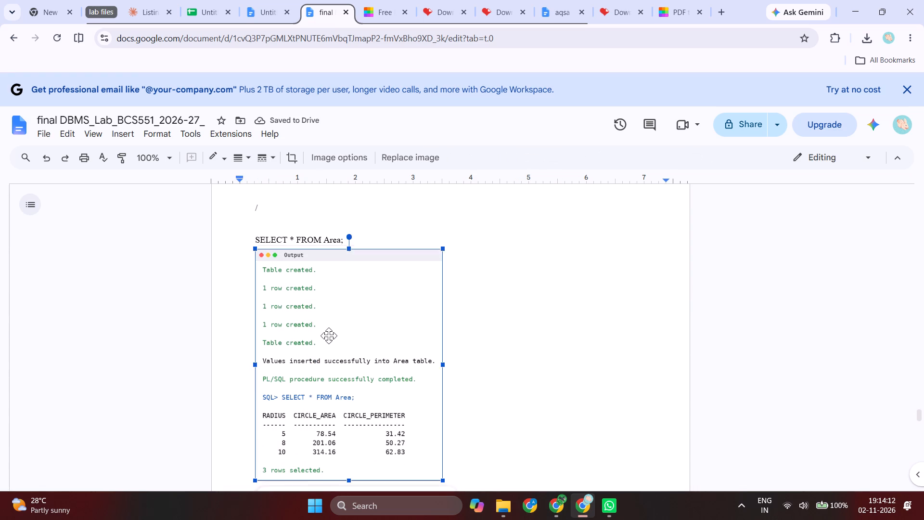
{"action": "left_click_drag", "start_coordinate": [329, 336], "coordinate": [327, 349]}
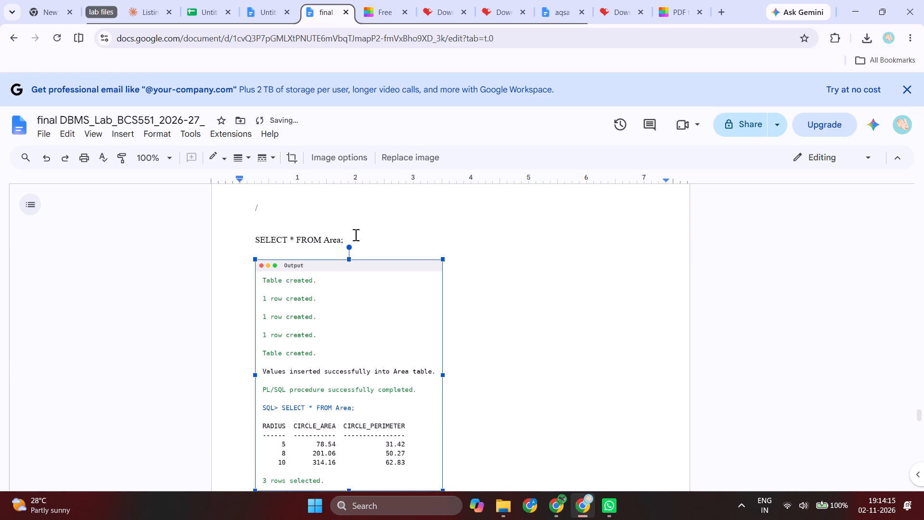
Copy the SELECT * FROM Area; line above the Area output image.
{"action": "left_click_drag", "start_coordinate": [355, 234], "coordinate": [346, 239]}
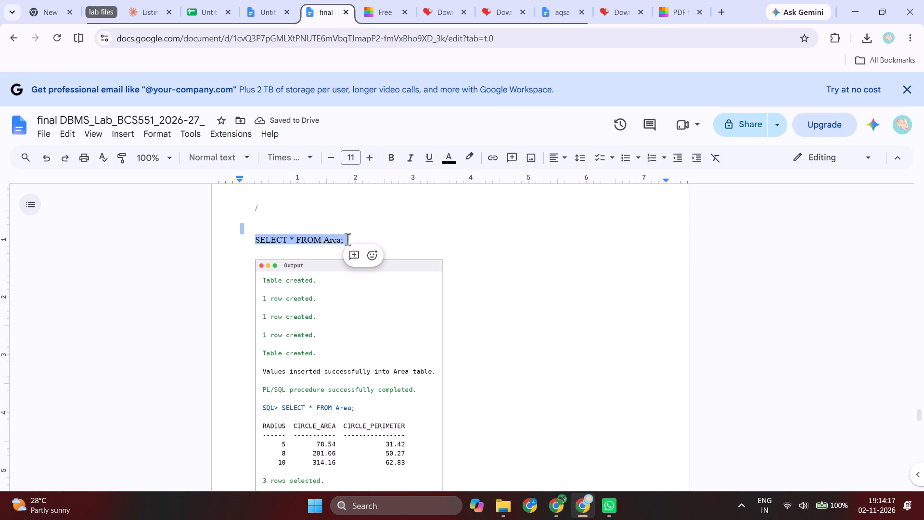
{"action": "key", "text": "ctrl+c"}
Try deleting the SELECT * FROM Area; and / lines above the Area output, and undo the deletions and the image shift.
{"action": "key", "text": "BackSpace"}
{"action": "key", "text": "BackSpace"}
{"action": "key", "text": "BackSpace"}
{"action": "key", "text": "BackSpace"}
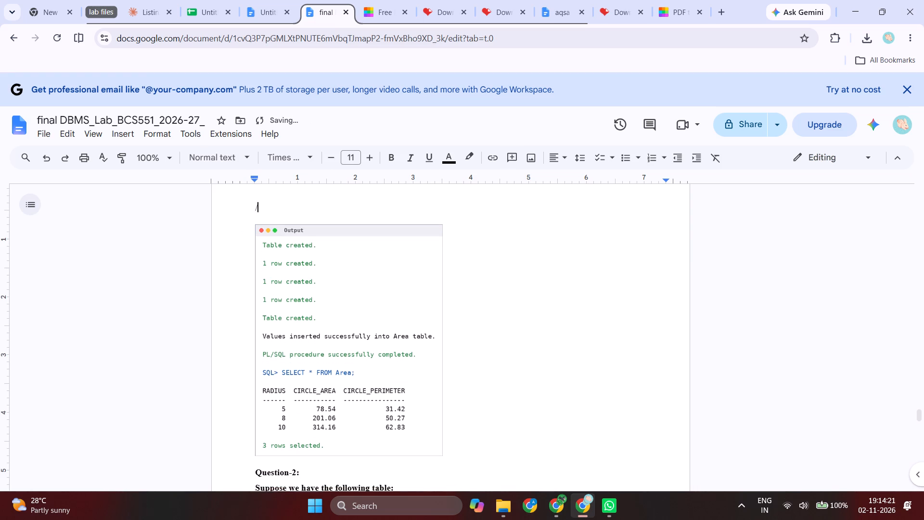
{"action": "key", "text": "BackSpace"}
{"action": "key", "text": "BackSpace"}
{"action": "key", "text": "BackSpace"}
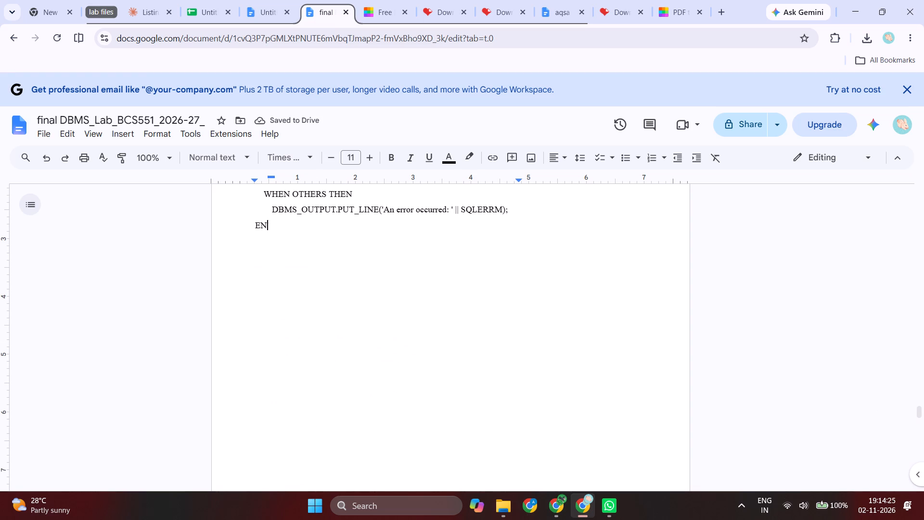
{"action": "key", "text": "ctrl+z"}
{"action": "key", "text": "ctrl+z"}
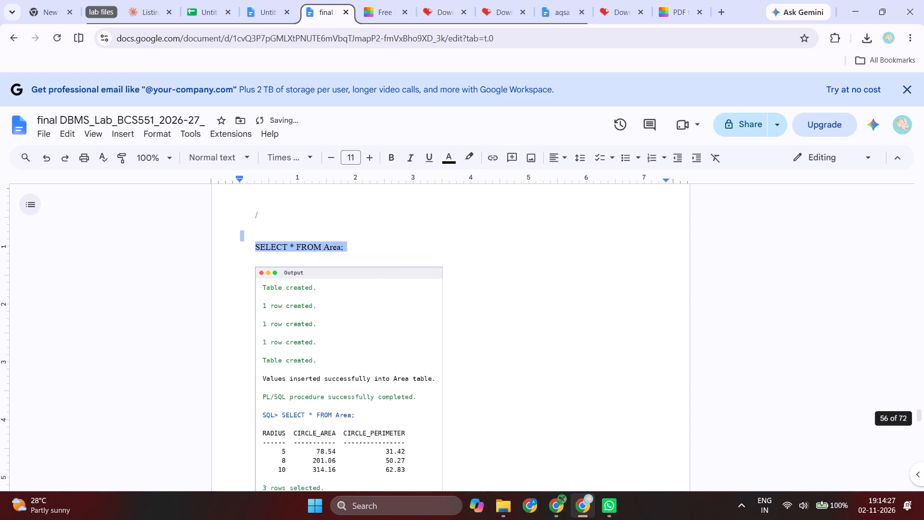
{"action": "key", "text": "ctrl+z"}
Paste the copied SELECT * FROM Area; line below the END line of the Area script, leaving a gap between them.
{"action": "scroll", "coordinate": [324, 302], "scroll_direction": "up", "scroll_amount": 7}
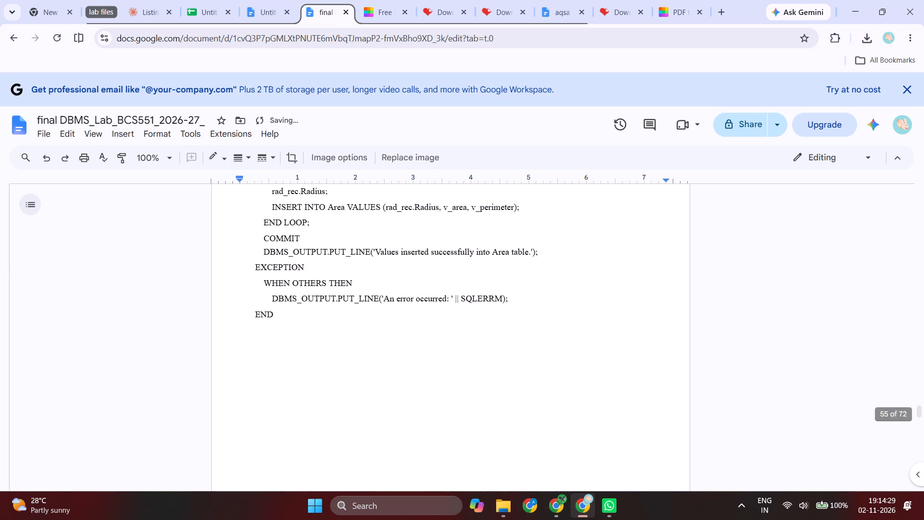
{"action": "scroll", "coordinate": [324, 302], "scroll_direction": "down", "scroll_amount": 7}
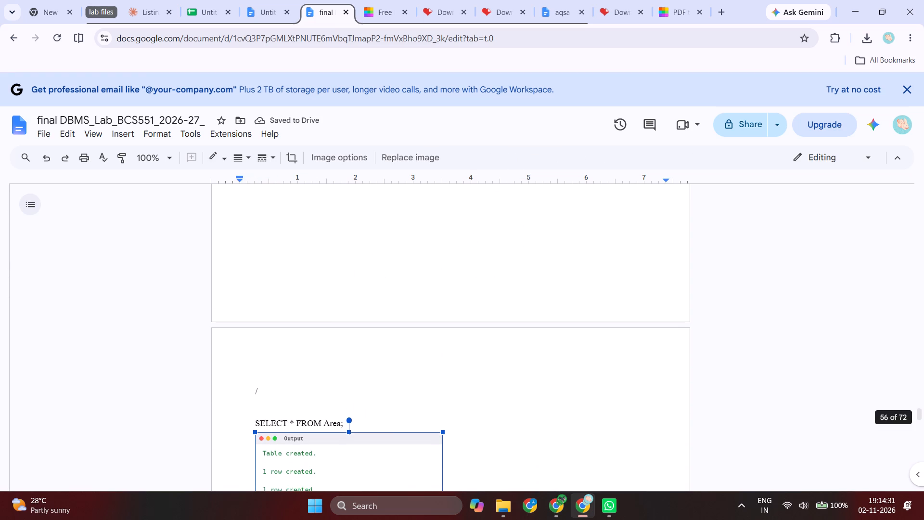
{"action": "scroll", "coordinate": [373, 423], "scroll_direction": "up", "scroll_amount": 5}
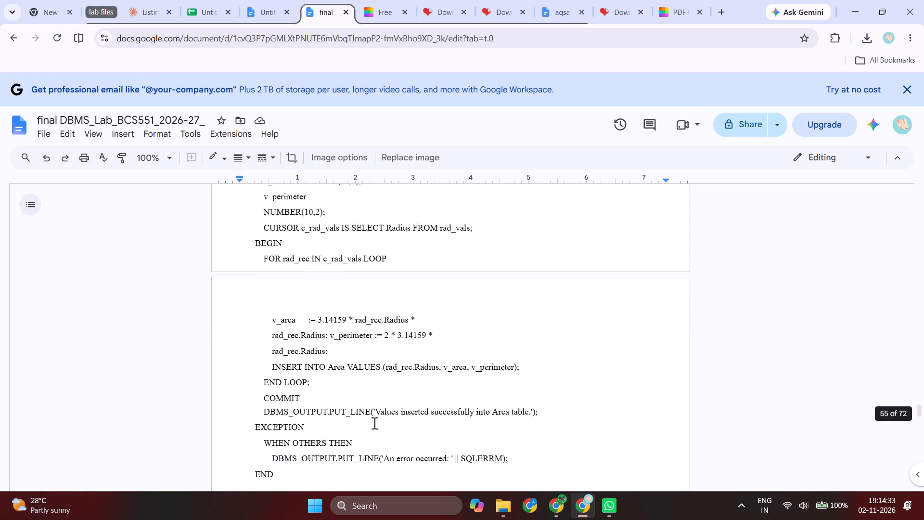
{"action": "scroll", "coordinate": [373, 423], "scroll_direction": "up", "scroll_amount": 1}
{"action": "scroll", "coordinate": [355, 358], "scroll_direction": "down", "scroll_amount": 2}
{"action": "left_click", "coordinate": [299, 392]}
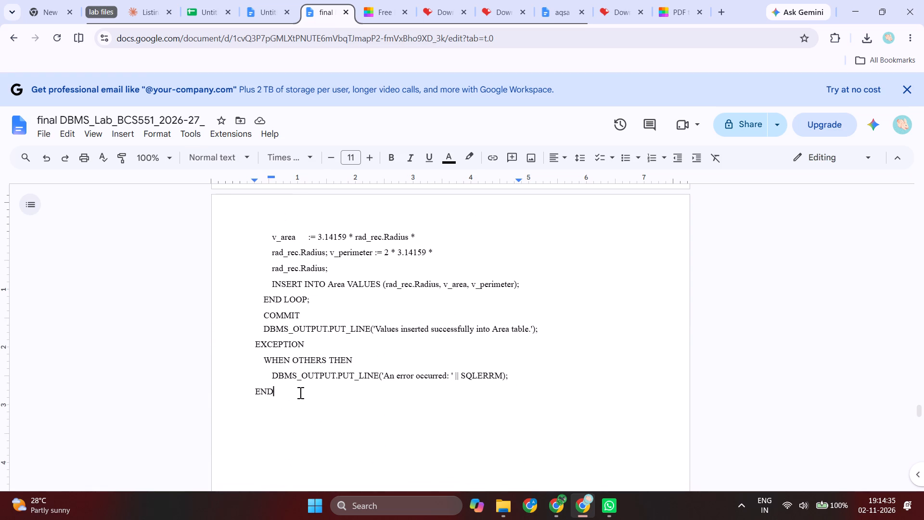
{"action": "key", "text": "Return"}
{"action": "key", "text": "Return"}
{"action": "key", "text": "ctrl+v"}
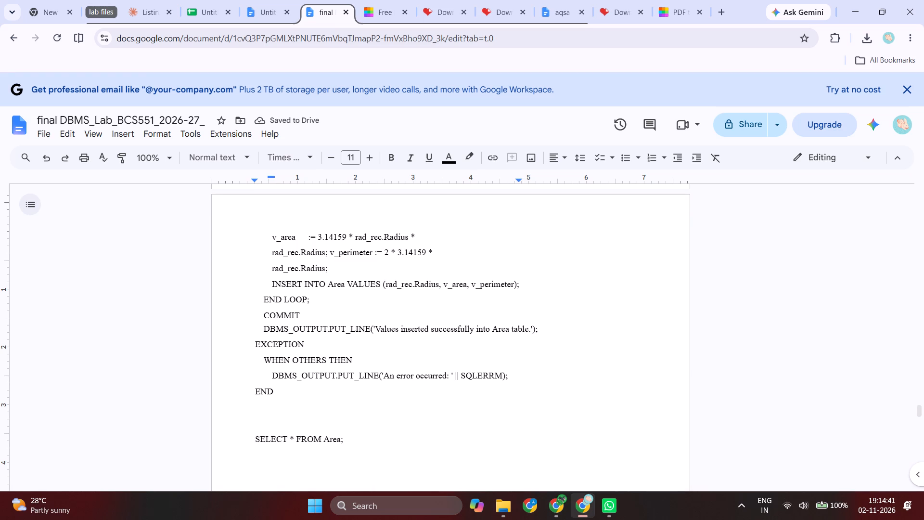
Move the Area output image from the following page up to just below the pasted SELECT * FROM Area; line.
{"action": "scroll", "coordinate": [299, 392], "scroll_direction": "down", "scroll_amount": 6}
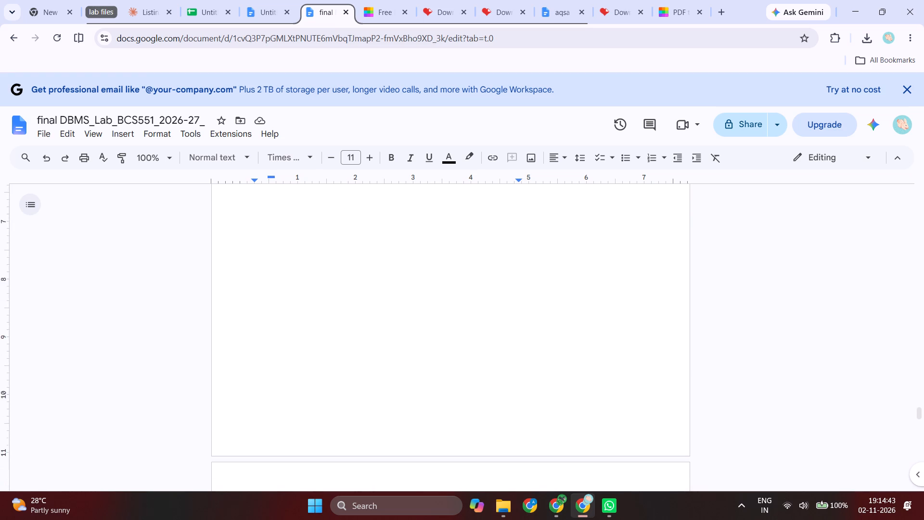
{"action": "scroll", "coordinate": [299, 392], "scroll_direction": "down", "scroll_amount": 5}
{"action": "left_click_drag", "start_coordinate": [310, 411], "coordinate": [331, 295]}
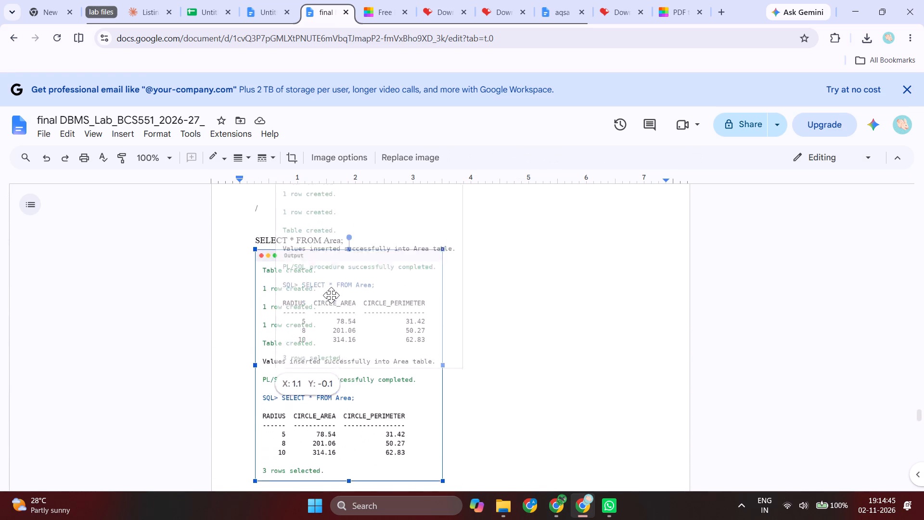
{"action": "left_click_drag", "start_coordinate": [331, 295], "coordinate": [320, 403]}
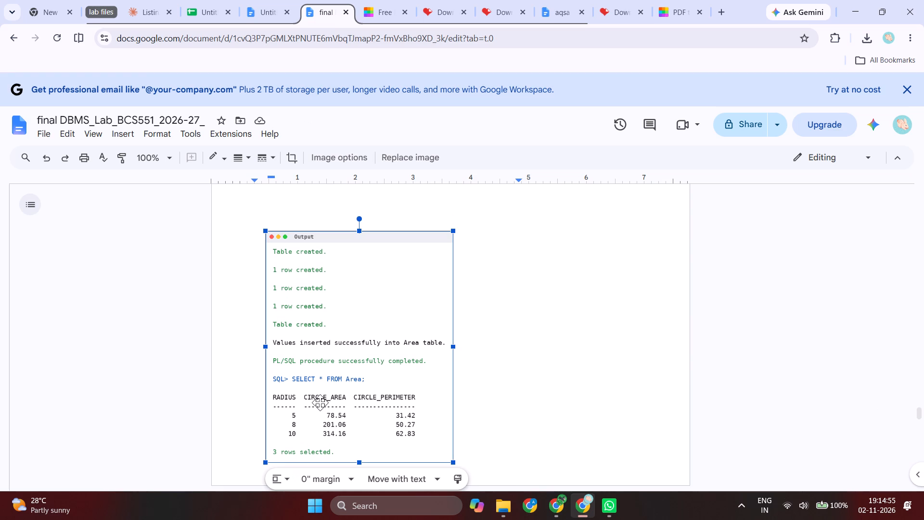
{"action": "scroll", "coordinate": [320, 403], "scroll_direction": "up", "scroll_amount": 3}
{"action": "scroll", "coordinate": [320, 403], "scroll_direction": "right", "scroll_amount": 1}
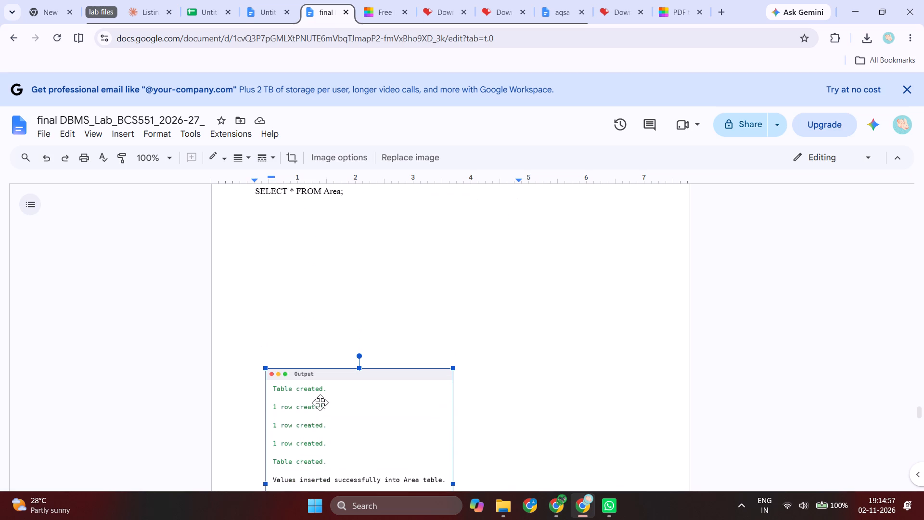
{"action": "scroll", "coordinate": [320, 403], "scroll_direction": "right", "scroll_amount": 1}
{"action": "left_click_drag", "start_coordinate": [338, 415], "coordinate": [327, 363]}
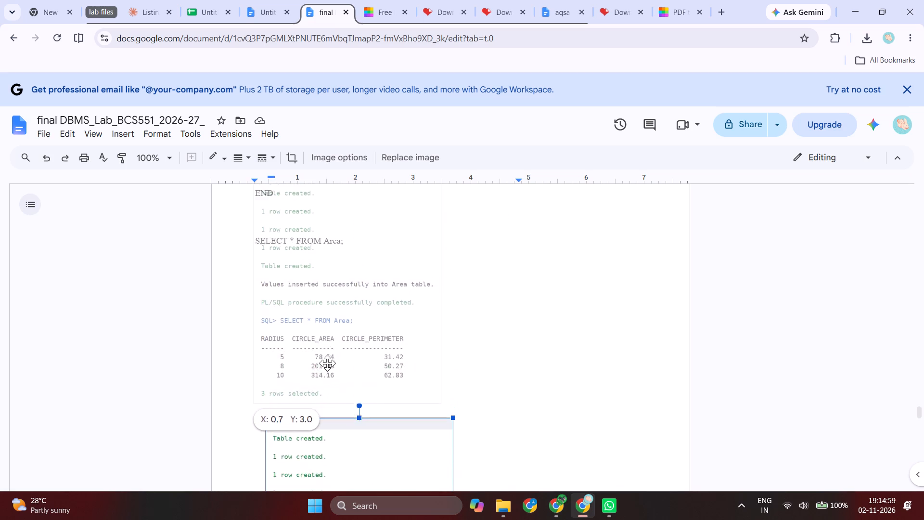
{"action": "left_click_drag", "start_coordinate": [327, 363], "coordinate": [337, 411]}
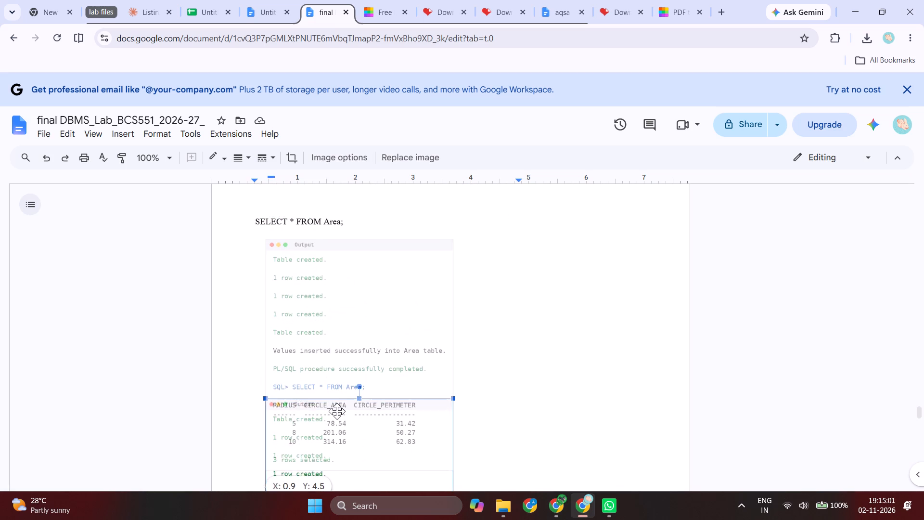
{"action": "left_click_drag", "start_coordinate": [337, 411], "coordinate": [331, 419]}
Delete the leftover / and original SELECT * FROM Area; lines above Question-2, along with the blank lines around them.
{"action": "scroll", "coordinate": [240, 403], "scroll_direction": "down", "scroll_amount": 1}
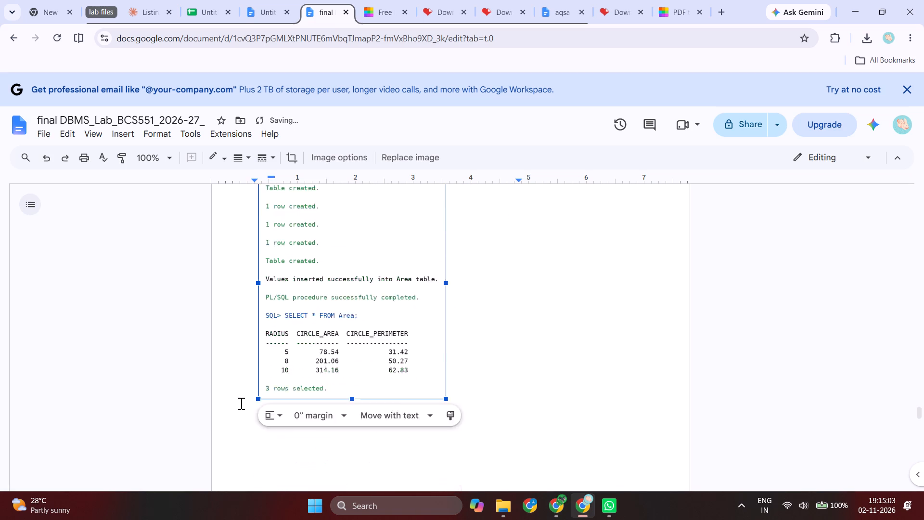
{"action": "scroll", "coordinate": [240, 403], "scroll_direction": "down", "scroll_amount": 3}
{"action": "left_click", "coordinate": [267, 439]}
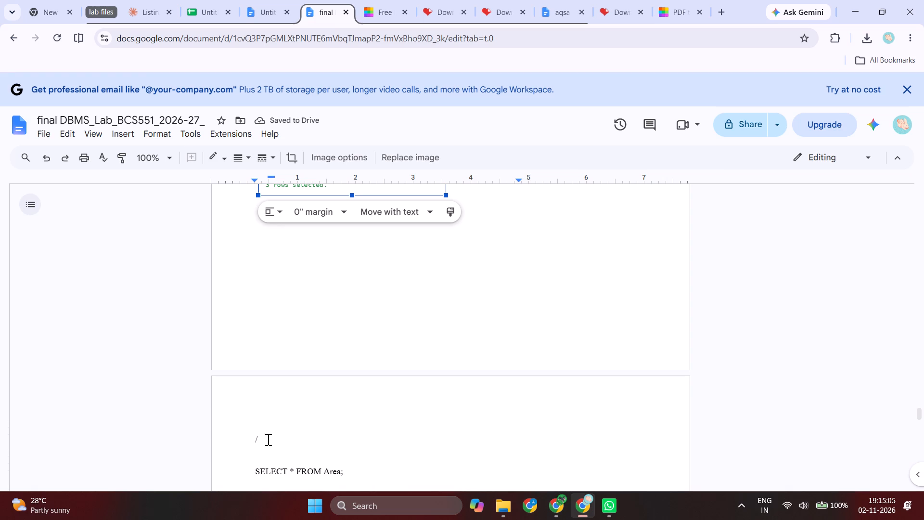
{"action": "scroll", "coordinate": [267, 439], "scroll_direction": "down", "scroll_amount": 1}
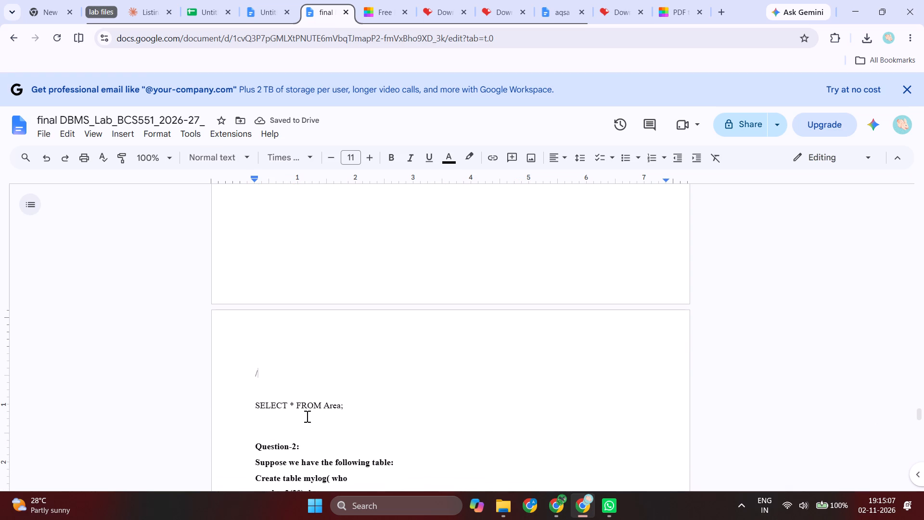
{"action": "left_click", "coordinate": [347, 417]}
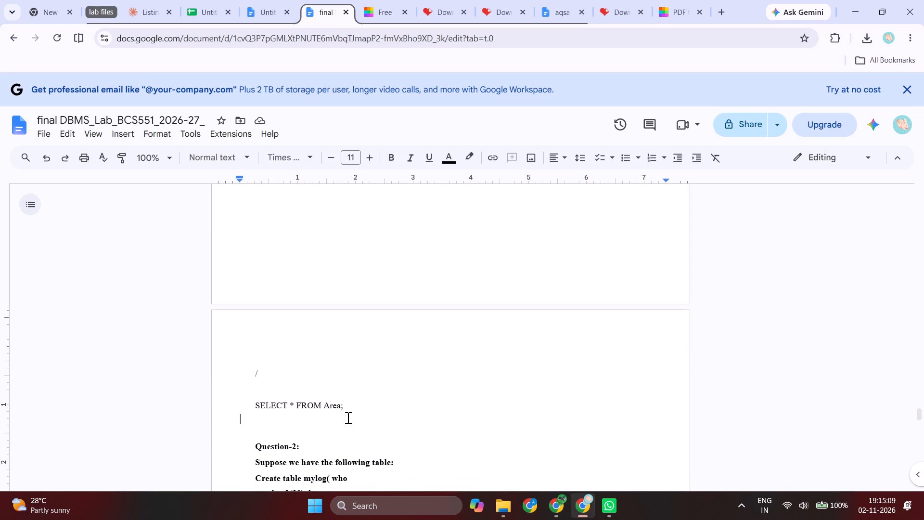
{"action": "key", "text": "BackSpace"}
{"action": "key", "text": "BackSpace"}
{"action": "key", "text": "BackSpace"}
{"action": "key", "text": "BackSpace"}
{"action": "key", "text": "BackSpace"}
{"action": "key", "text": "BackSpace"}
{"action": "key", "text": "BackSpace"}
{"action": "key", "text": "BackSpace"}
{"action": "key", "text": "BackSpace"}
{"action": "key", "text": "BackSpace"}
{"action": "key", "text": "BackSpace"}
{"action": "key", "text": "BackSpace"}
{"action": "key", "text": "BackSpace"}
{"action": "key", "text": "BackSpace"}
{"action": "key", "text": "BackSpace"}
{"action": "key", "text": "BackSpace"}
{"action": "key", "text": "BackSpace"}
{"action": "key", "text": "BackSpace"}
{"action": "key", "text": "BackSpace"}
{"action": "key", "text": "BackSpace"}
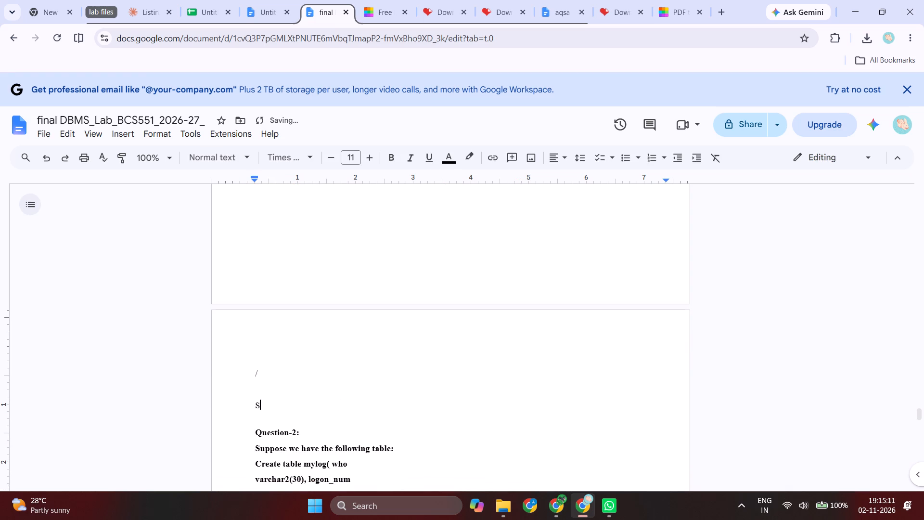
{"action": "key", "text": "BackSpace"}
{"action": "key", "text": "BackSpace"}
{"action": "key", "text": "BackSpace"}
{"action": "key", "text": "BackSpace"}
{"action": "key", "text": "BackSpace"}
{"action": "key", "text": "BackSpace"}
{"action": "key", "text": "BackSpace"}
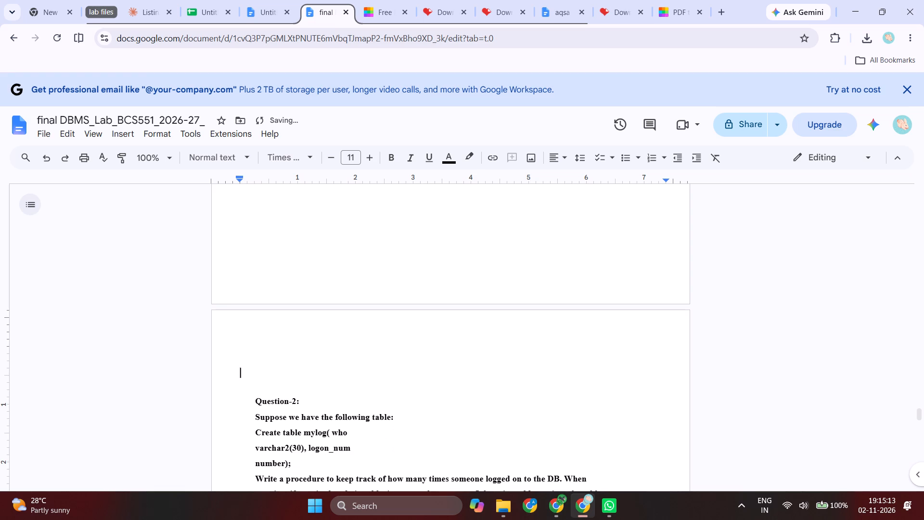
{"action": "key", "text": "BackSpace"}
{"action": "key", "text": "BackSpace"}
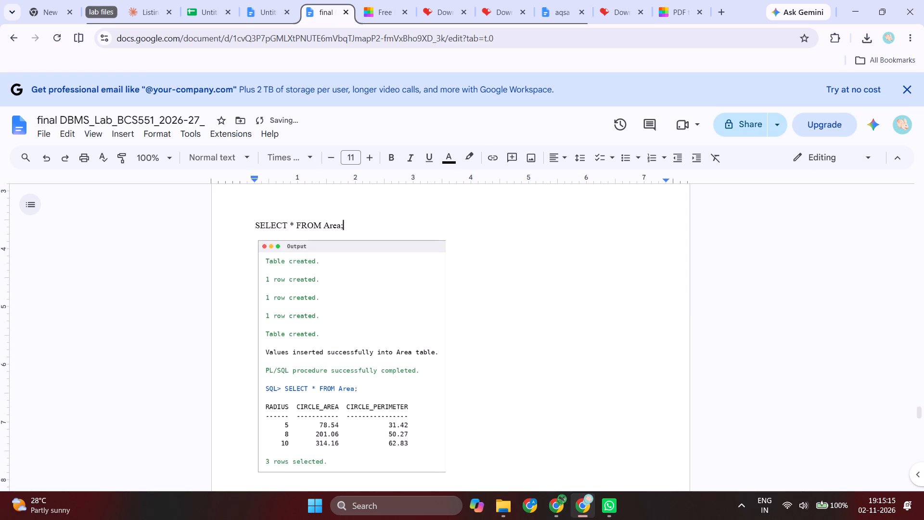
Examine the remaining pages from the Question-2 logon_tracking script onward for page breaks and output placement.
{"action": "scroll", "coordinate": [347, 417], "scroll_direction": "down", "scroll_amount": 4}
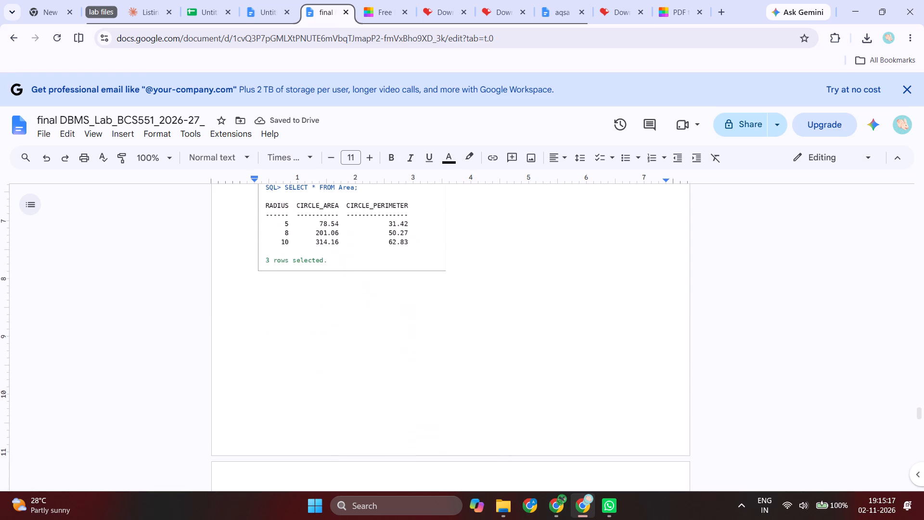
{"action": "scroll", "coordinate": [347, 417], "scroll_direction": "down", "scroll_amount": 5}
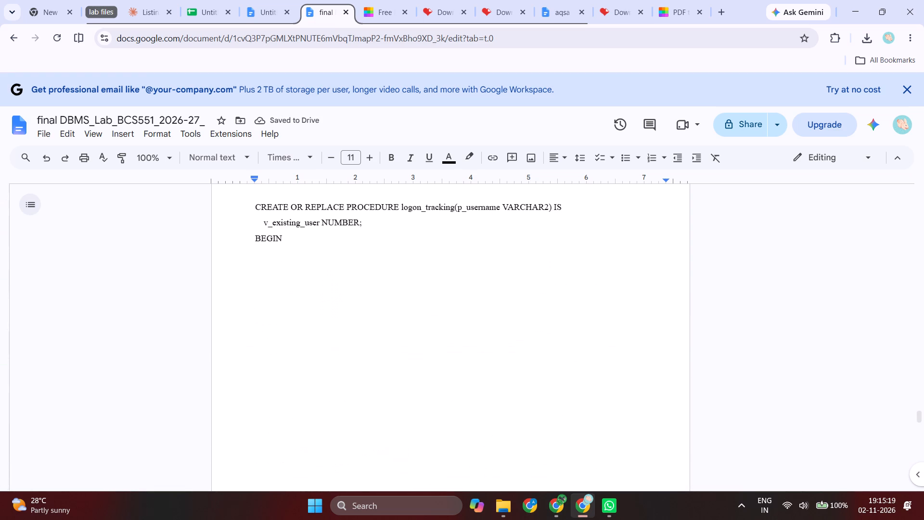
{"action": "scroll", "coordinate": [347, 417], "scroll_direction": "down", "scroll_amount": 5}
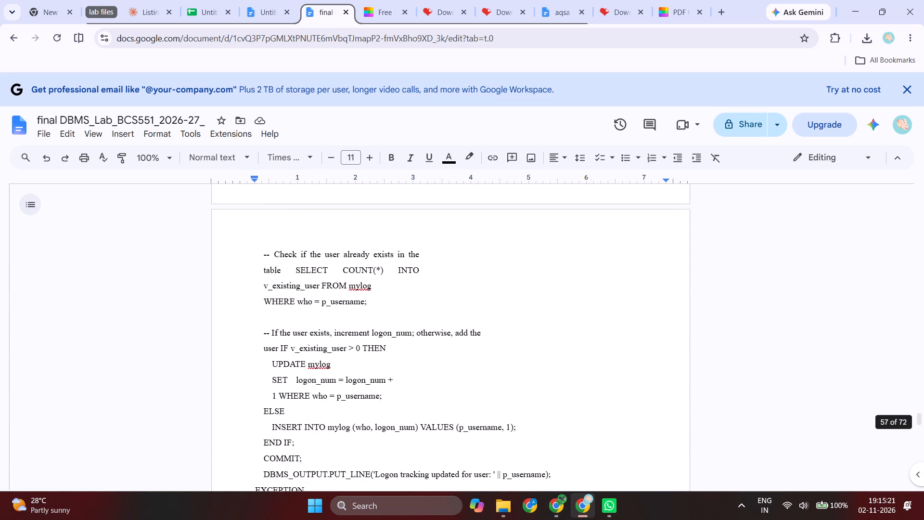
{"action": "scroll", "coordinate": [347, 417], "scroll_direction": "down", "scroll_amount": 3}
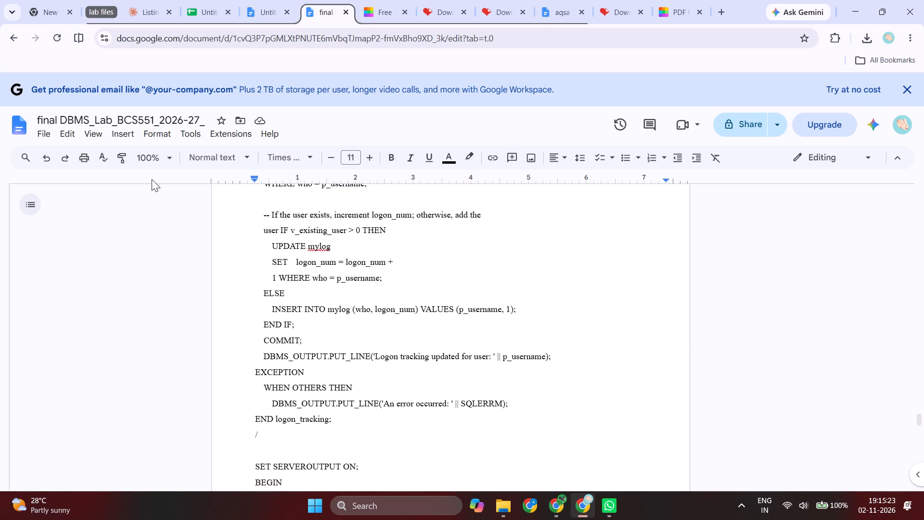
{"action": "left_click", "coordinate": [166, 159]}
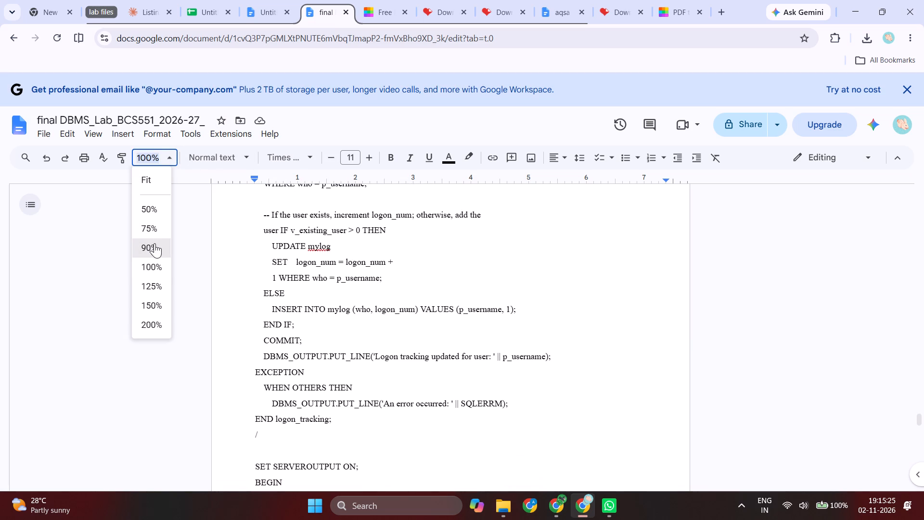
{"action": "left_click", "coordinate": [154, 246]}
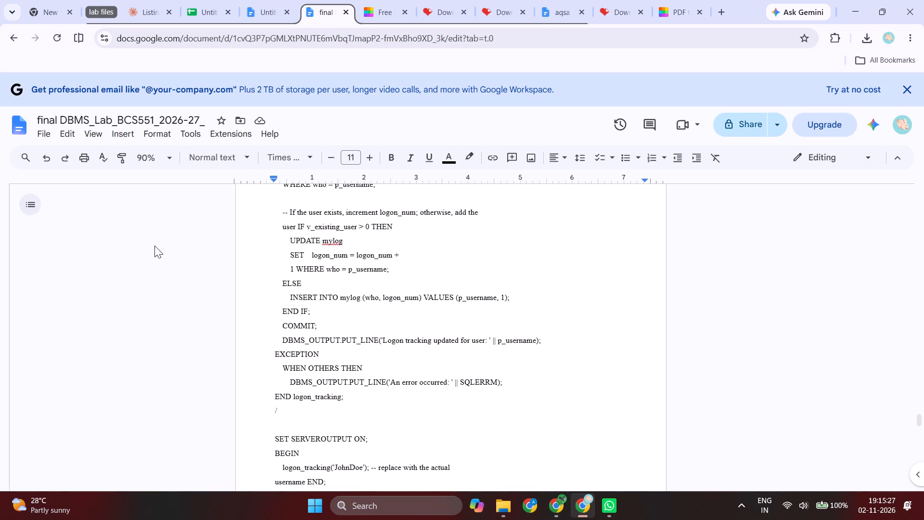
{"action": "left_click", "coordinate": [164, 164]}
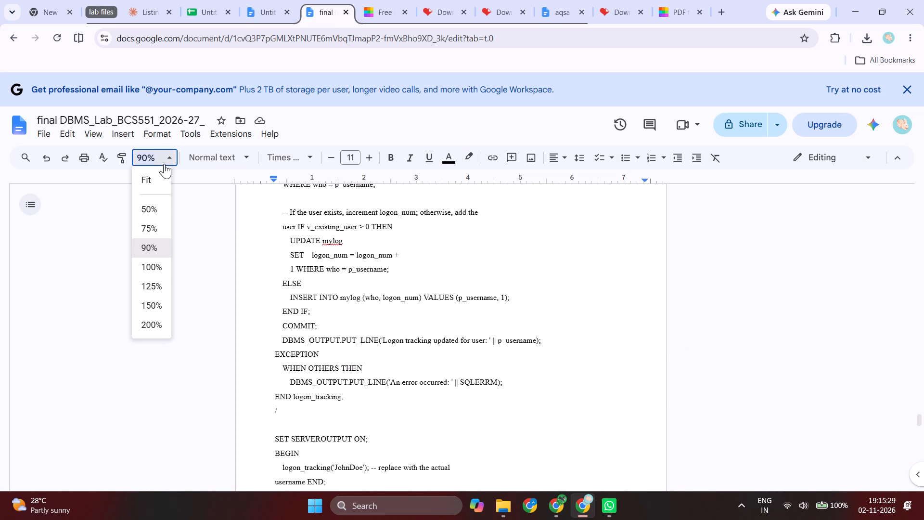
{"action": "left_click", "coordinate": [150, 232]}
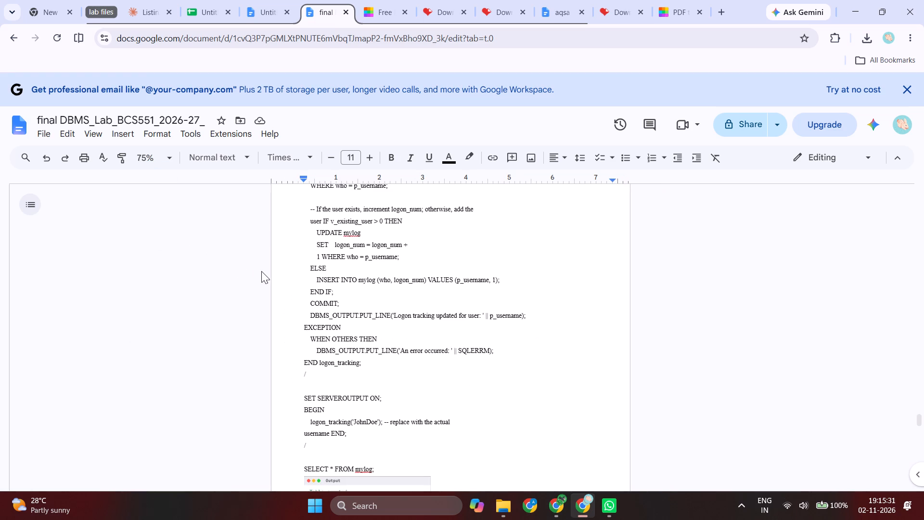
{"action": "scroll", "coordinate": [261, 271], "scroll_direction": "up", "scroll_amount": 2}
{"action": "scroll", "coordinate": [261, 271], "scroll_direction": "right", "scroll_amount": 1}
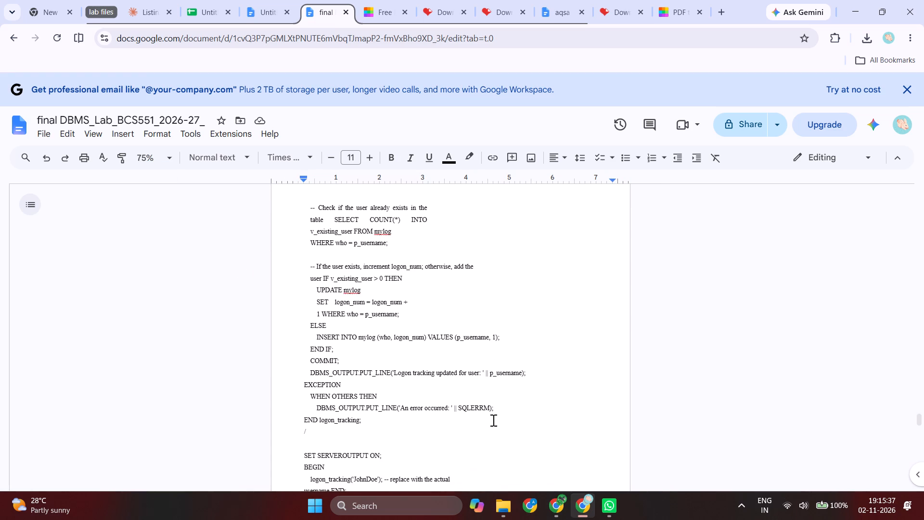
{"action": "scroll", "coordinate": [554, 373], "scroll_direction": "down", "scroll_amount": 11}
{"action": "scroll", "coordinate": [554, 373], "scroll_direction": "up", "scroll_amount": 1}
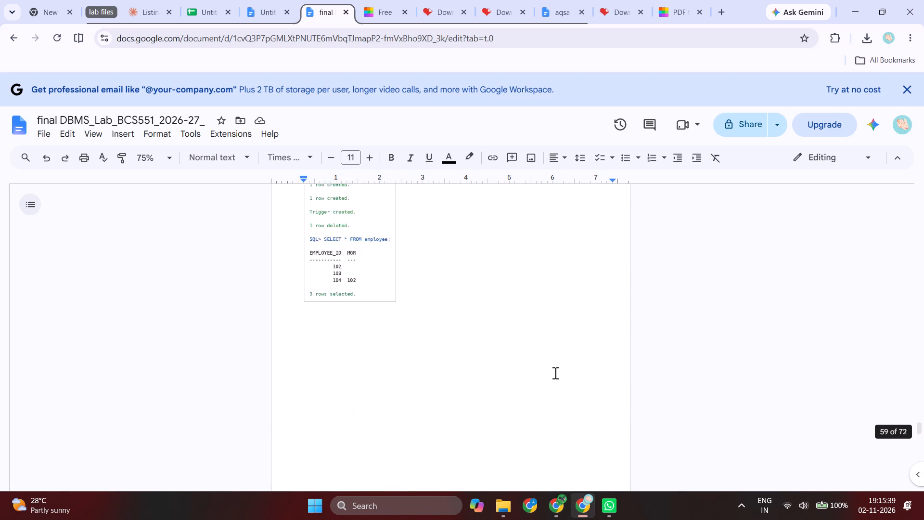
{"action": "scroll", "coordinate": [554, 373], "scroll_direction": "up", "scroll_amount": 1}
{"action": "scroll", "coordinate": [554, 373], "scroll_direction": "down", "scroll_amount": 7}
{"action": "scroll", "coordinate": [554, 373], "scroll_direction": "down", "scroll_amount": 20}
{"action": "scroll", "coordinate": [554, 373], "scroll_direction": "down", "scroll_amount": 2}
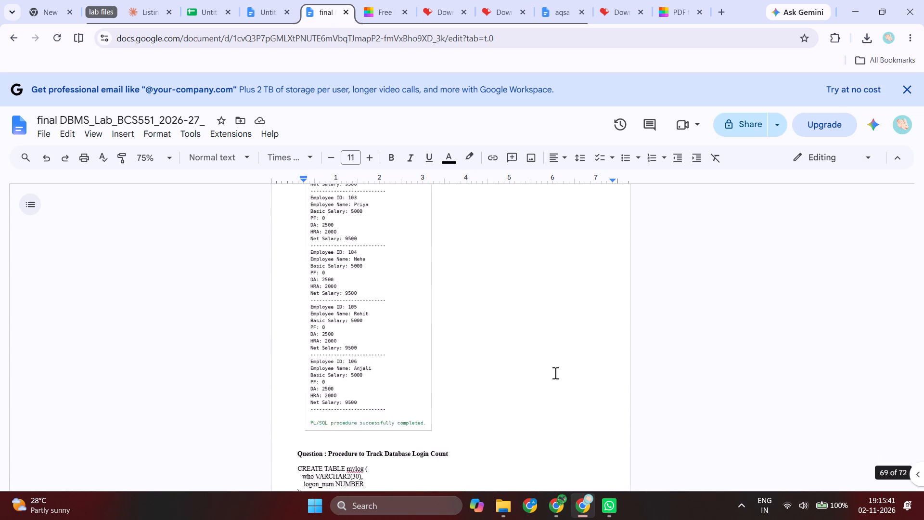
{"action": "scroll", "coordinate": [554, 373], "scroll_direction": "down", "scroll_amount": 8}
{"action": "scroll", "coordinate": [554, 373], "scroll_direction": "up", "scroll_amount": 10}
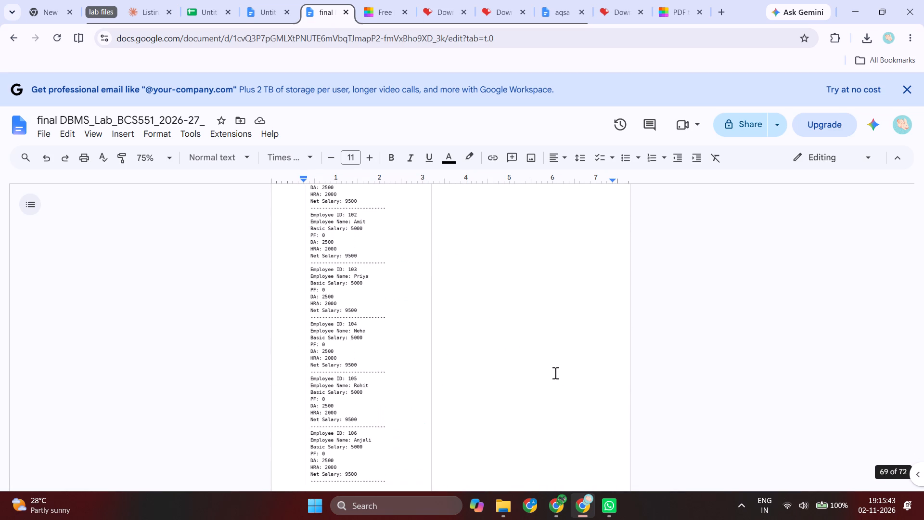
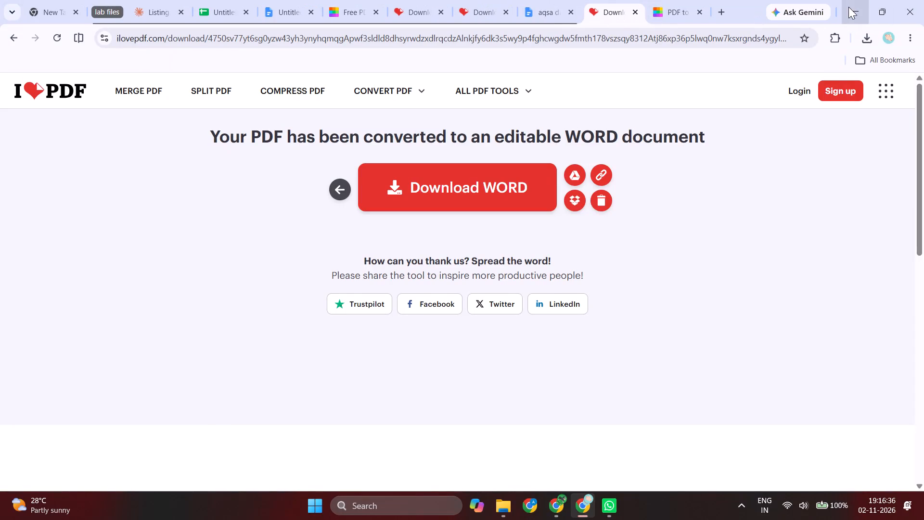
Close the Smallpdf PDF-to-Word result page for the DBMS lab file.
{"action": "left_click", "coordinate": [673, 0]}
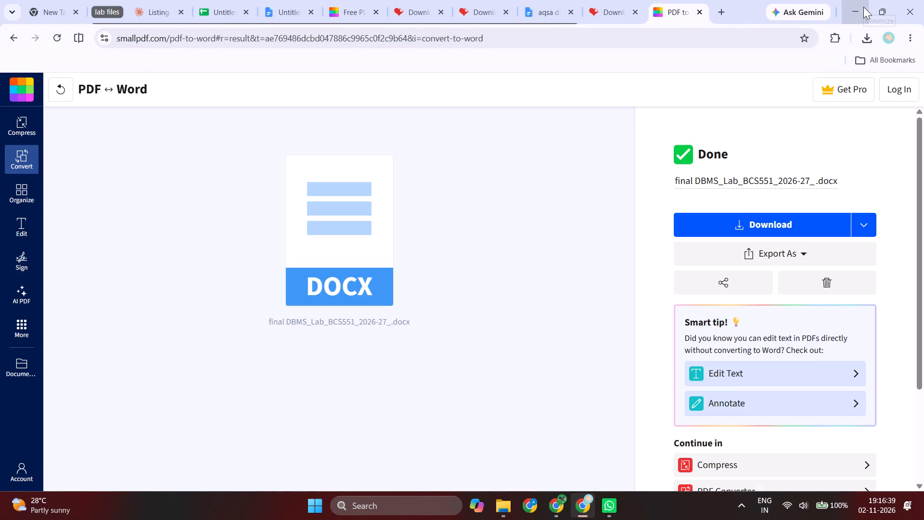
{"action": "key", "text": "ctrl+w"}
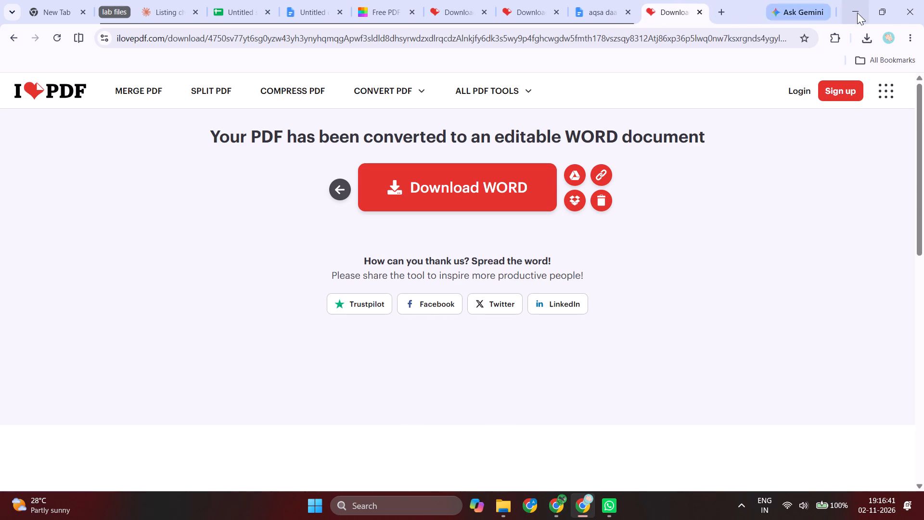
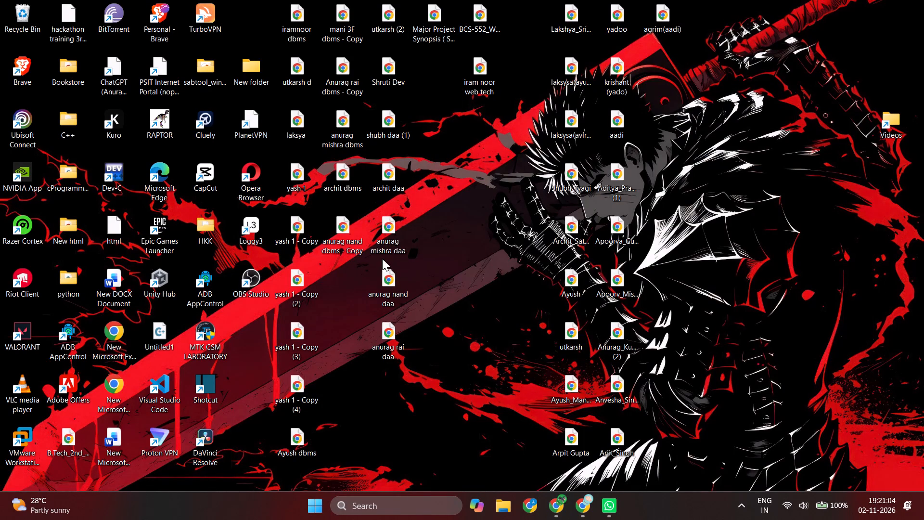
Paste a copy of the Ayush dbms file onto the desktop and place it two spots below the archit dbms file.
{"action": "left_click", "coordinate": [345, 276]}
{"action": "key", "text": "ctrl+v"}
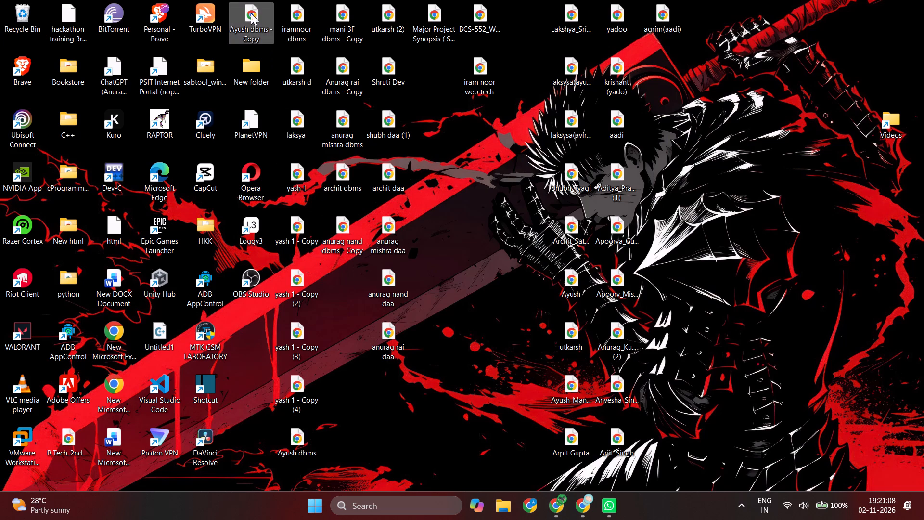
{"action": "left_click_drag", "start_coordinate": [248, 11], "coordinate": [347, 277]}
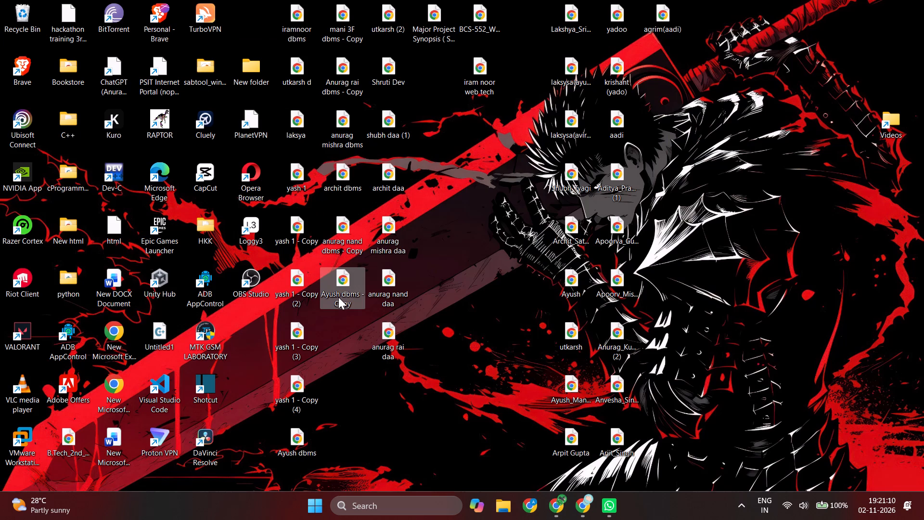
{"action": "left_click", "coordinate": [338, 297]}
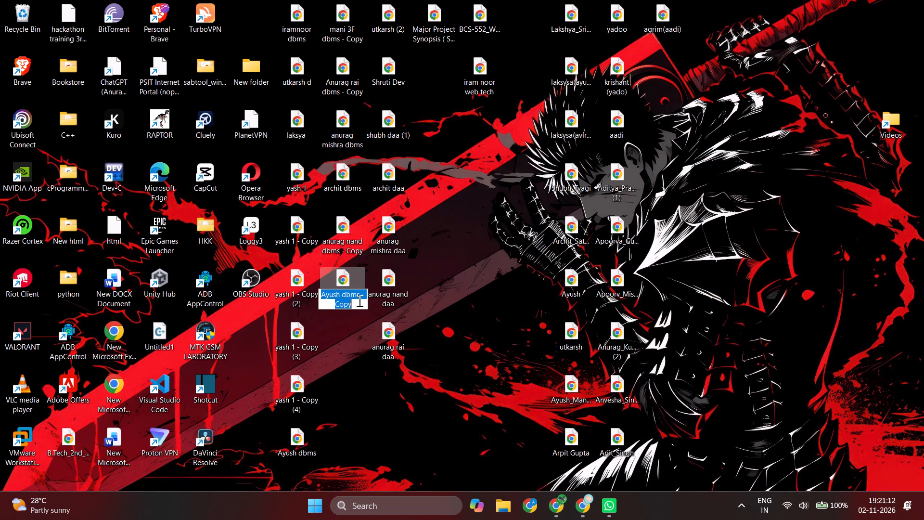
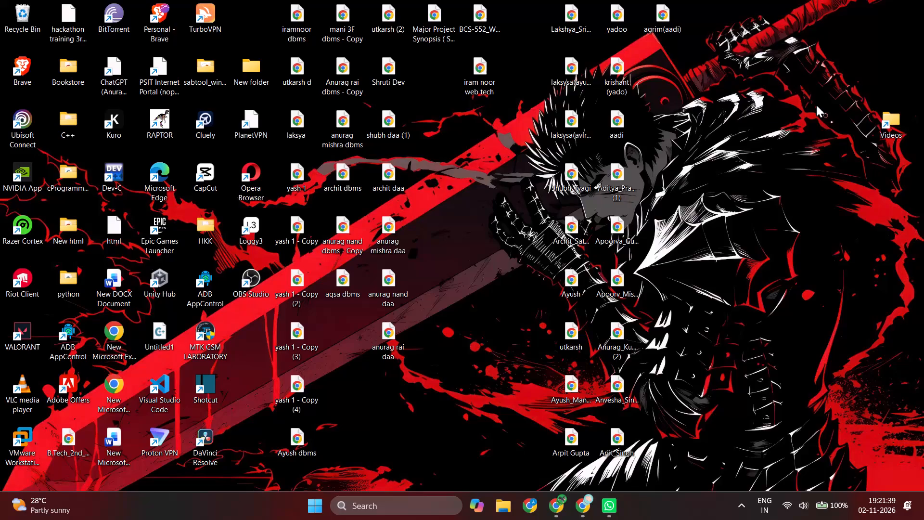
Paste a copy of the Ayush dbms file onto the desktop and place it directly below the aqsa dbms file.
{"action": "left_click", "coordinate": [471, 268]}
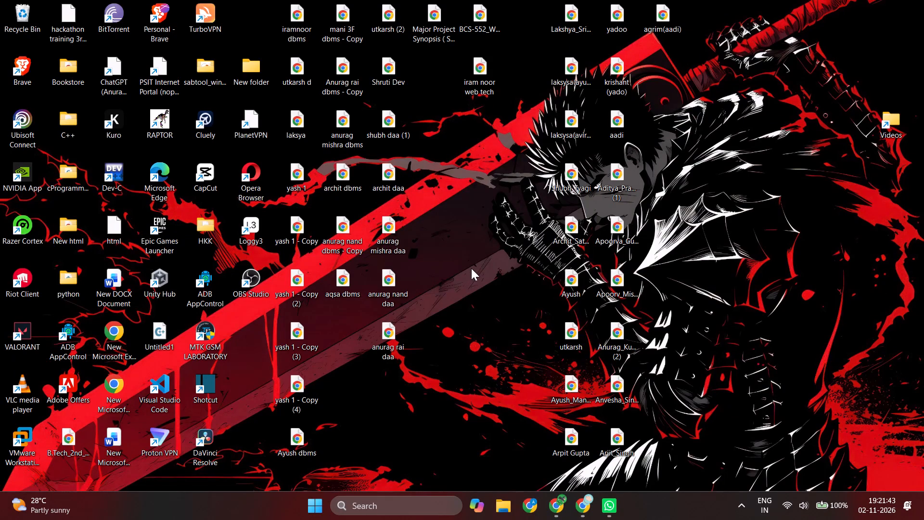
{"action": "key", "text": "ctrl+v"}
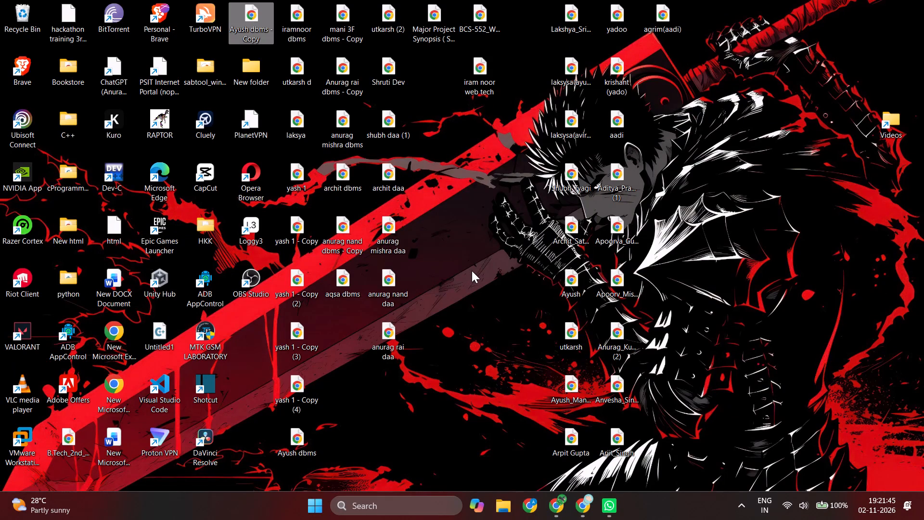
{"action": "left_click_drag", "start_coordinate": [250, 26], "coordinate": [335, 327]}
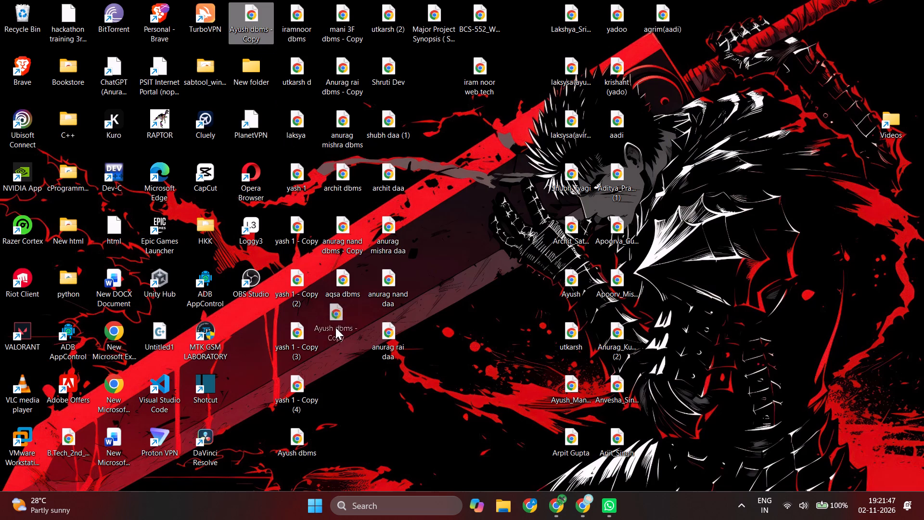
{"action": "left_click_drag", "start_coordinate": [335, 327], "coordinate": [339, 336]}
Rename the pasted Ayush dbms copy as Apoorv dbms - Copy.
{"action": "left_click", "coordinate": [339, 351]}
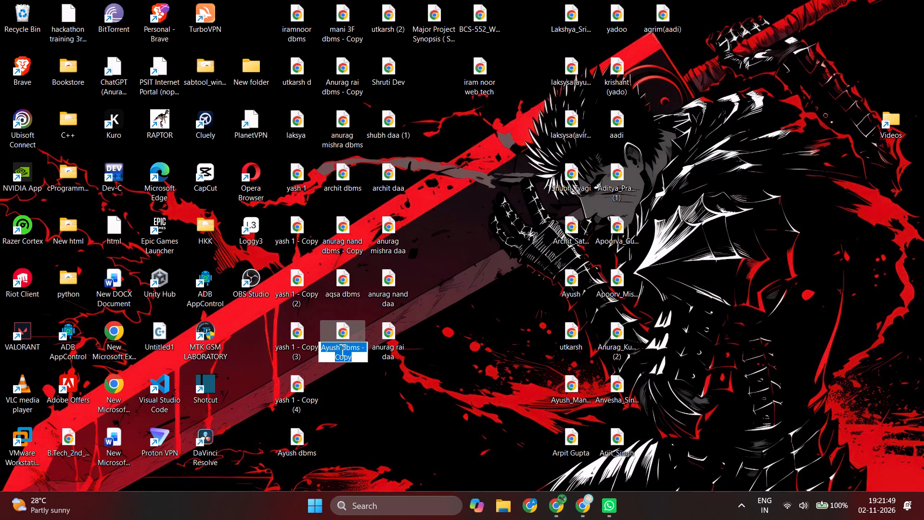
{"action": "left_click", "coordinate": [340, 350]}
{"action": "key", "text": "BackSpace"}
{"action": "key", "text": "BackSpace"}
{"action": "key", "text": "BackSpace"}
{"action": "key", "text": "BackSpace"}
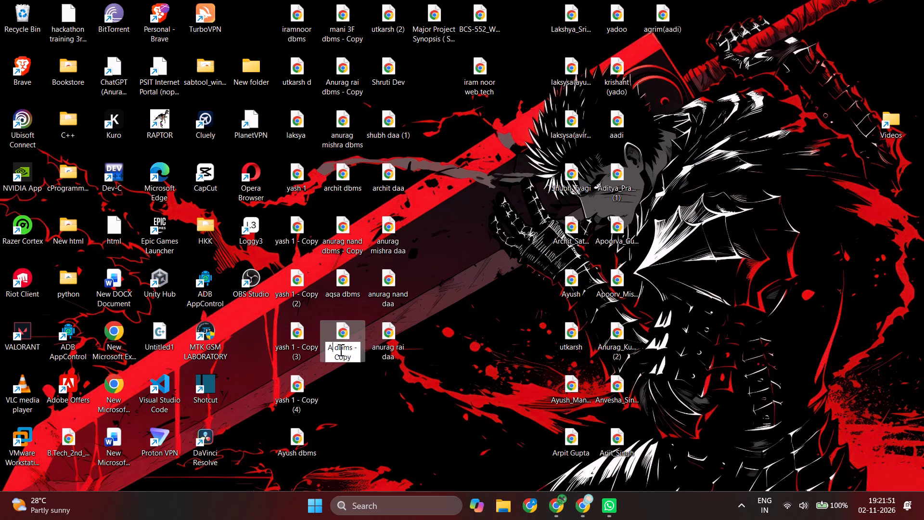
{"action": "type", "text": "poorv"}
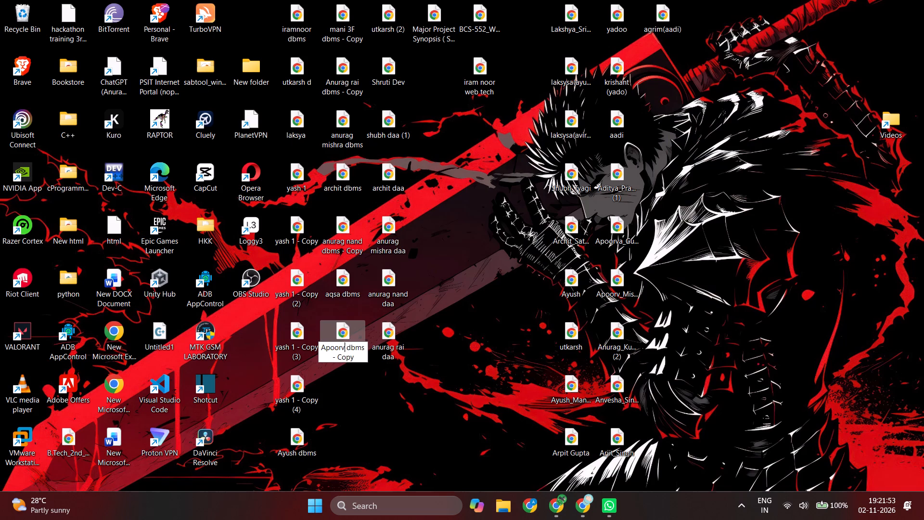
{"action": "left_click", "coordinate": [357, 426]}
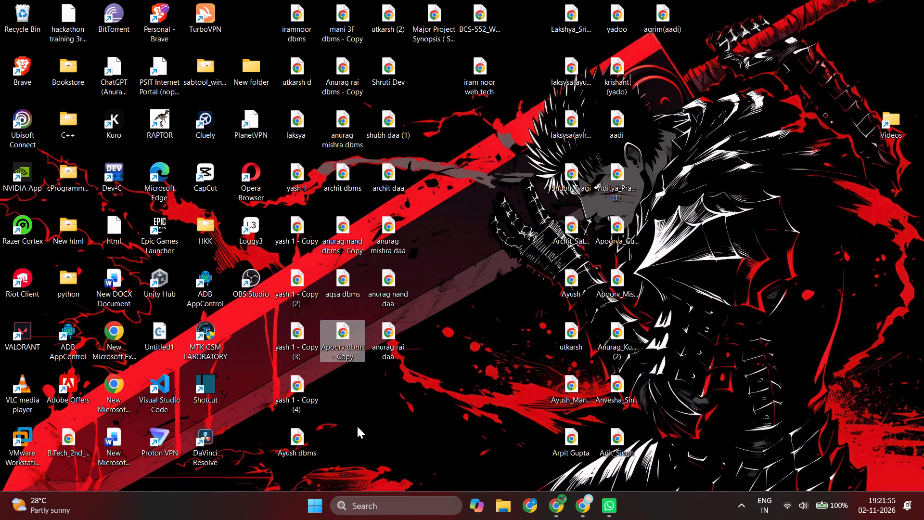